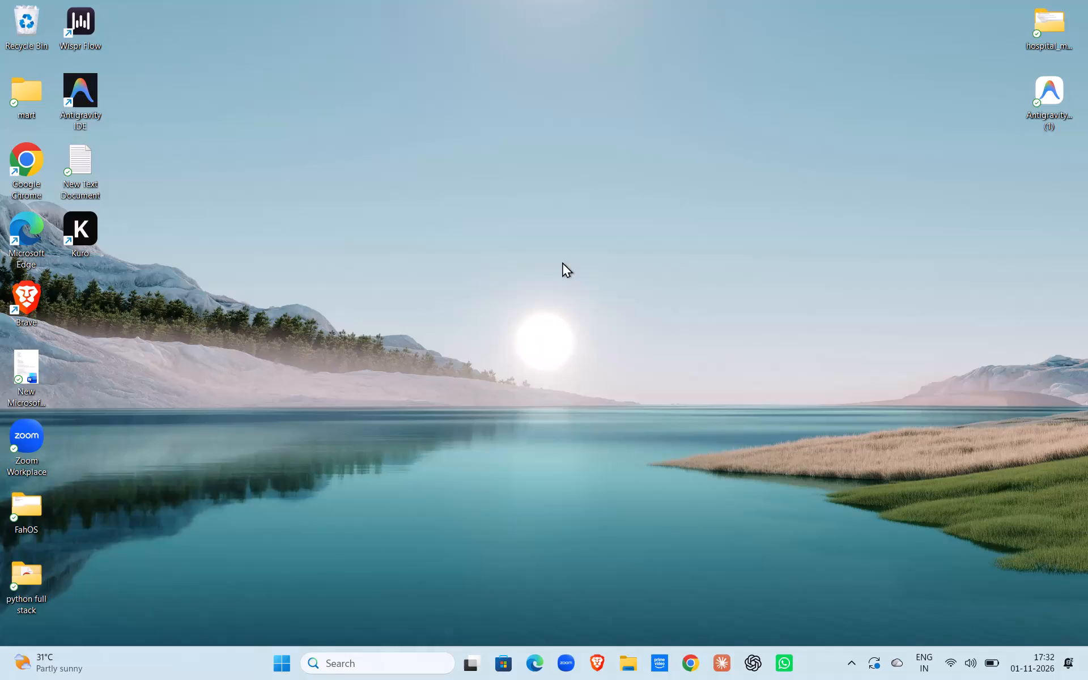
# Search the computer for "kuro" and launch the Kuro application.
pyautogui.click(341, 670)
pyautogui.write('kuro')
pyautogui.press('Return')
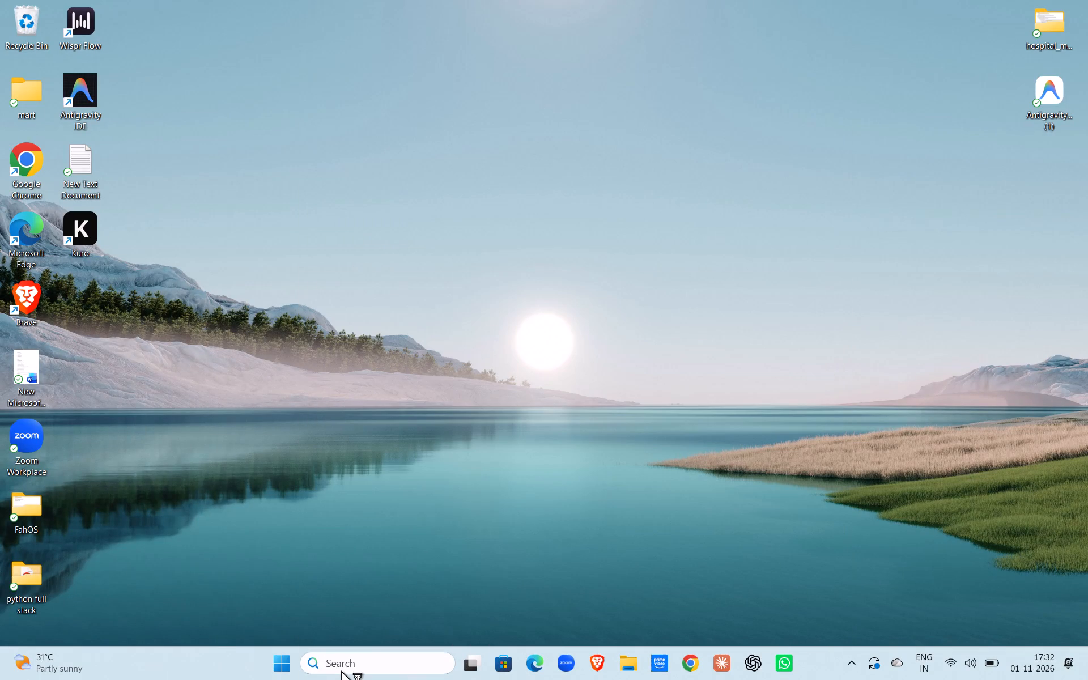
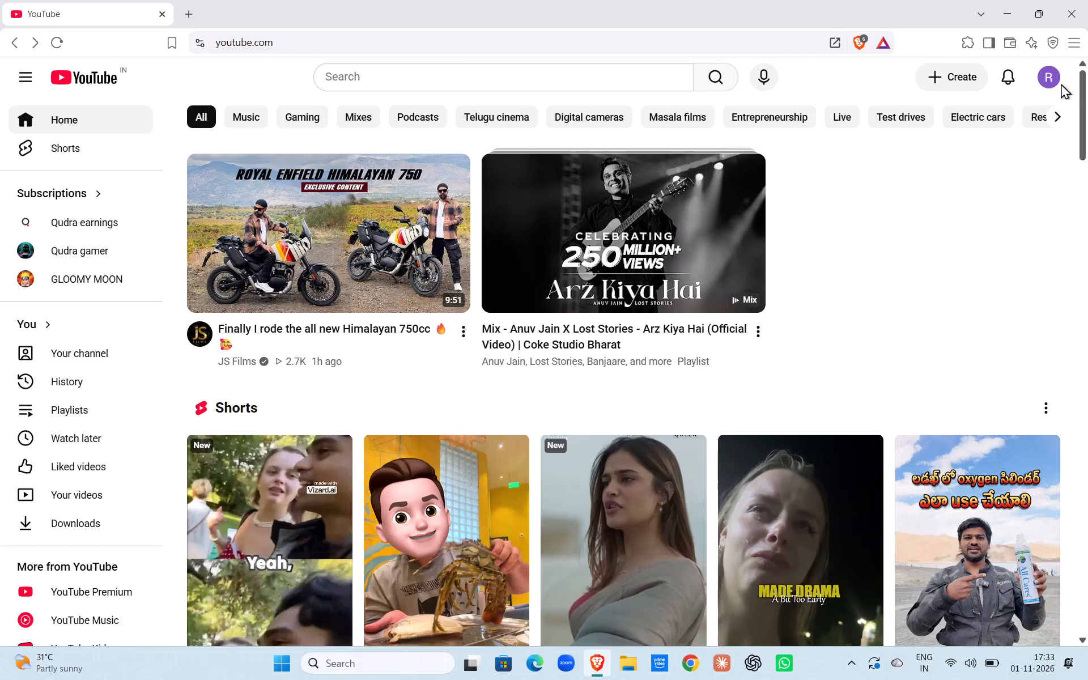
# Switch the YouTube account to the Qudra earnings channel.
pyautogui.click(1053, 81)
pyautogui.click(1027, 214)
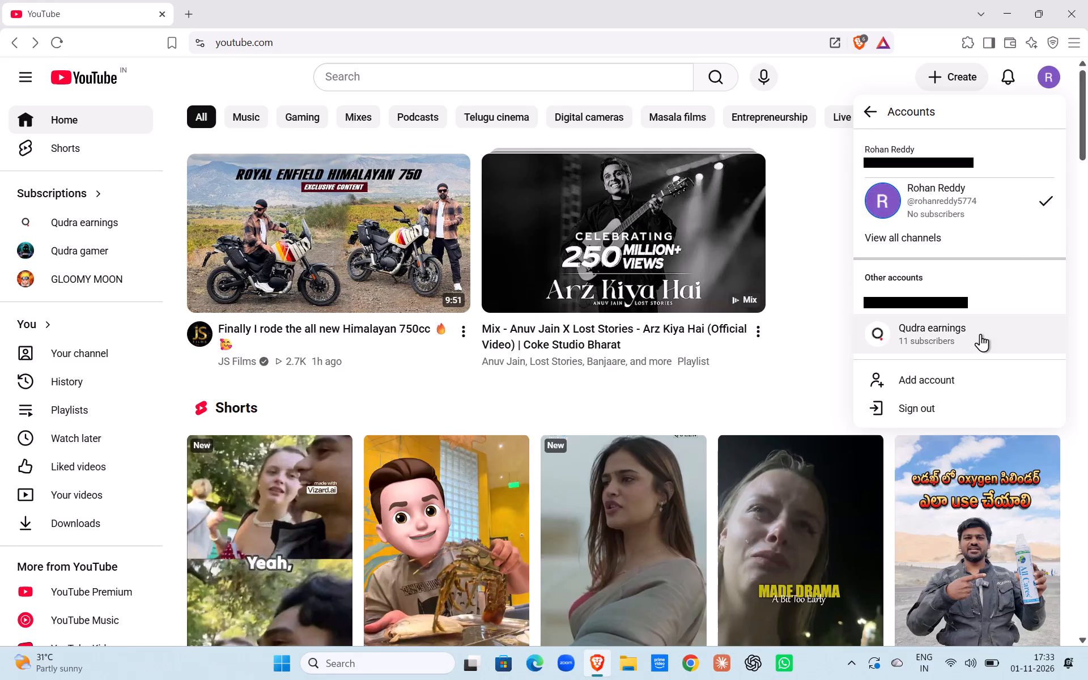
pyautogui.click(980, 334)
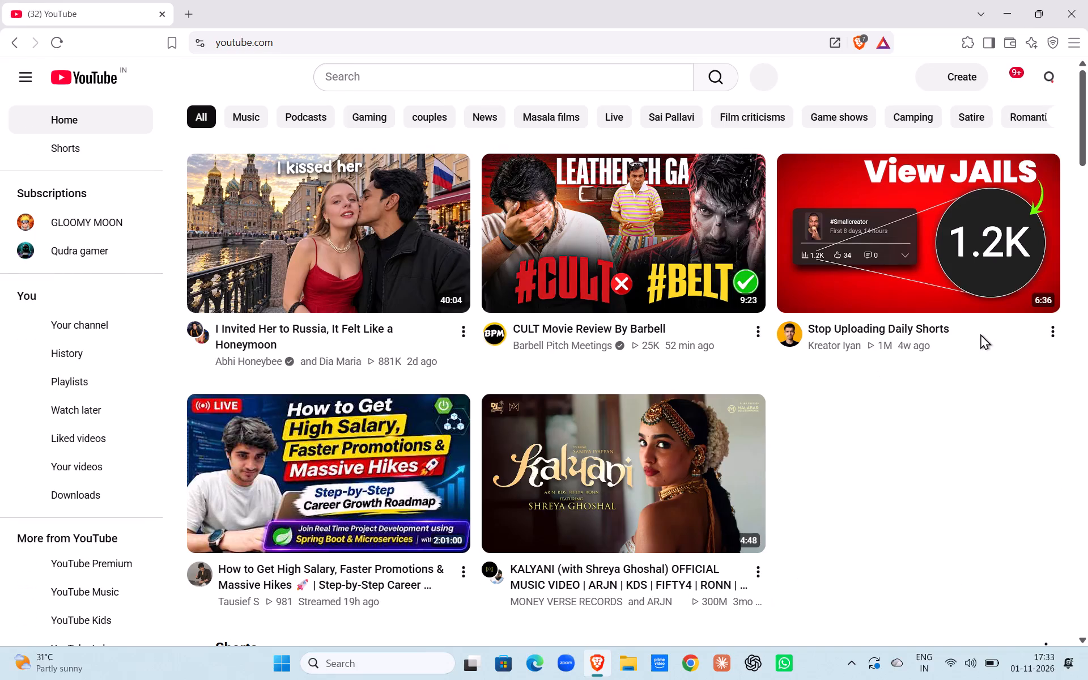
# Start a video upload and choose the file "4The Power Women Have Over Men" from the Videos folder.
pyautogui.click(954, 83)
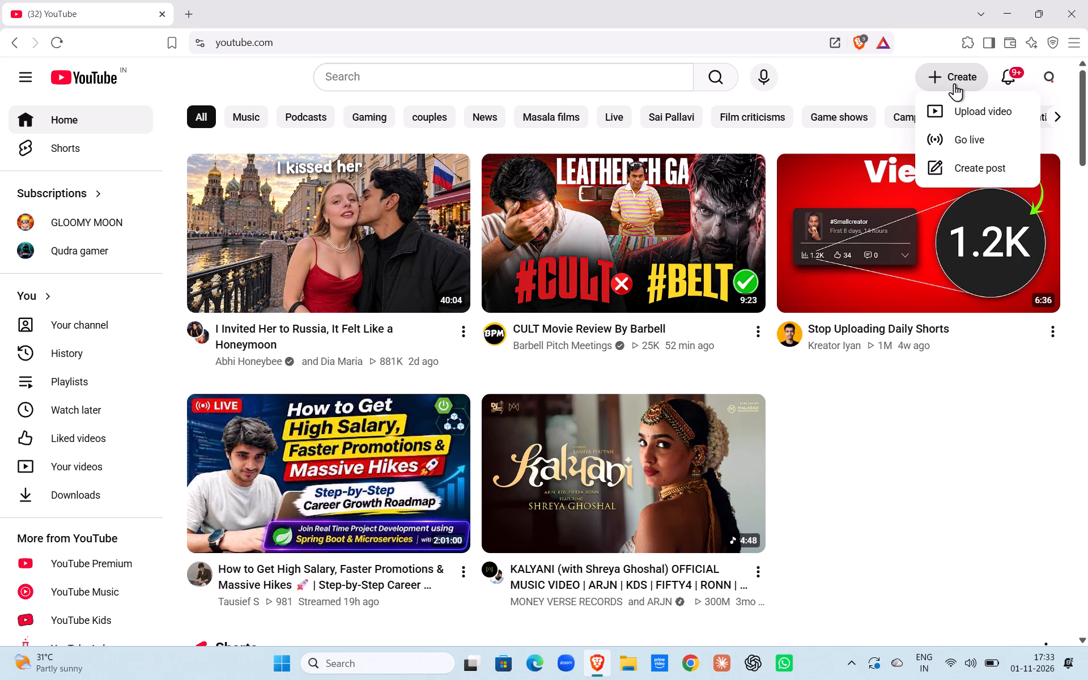
pyautogui.click(966, 104)
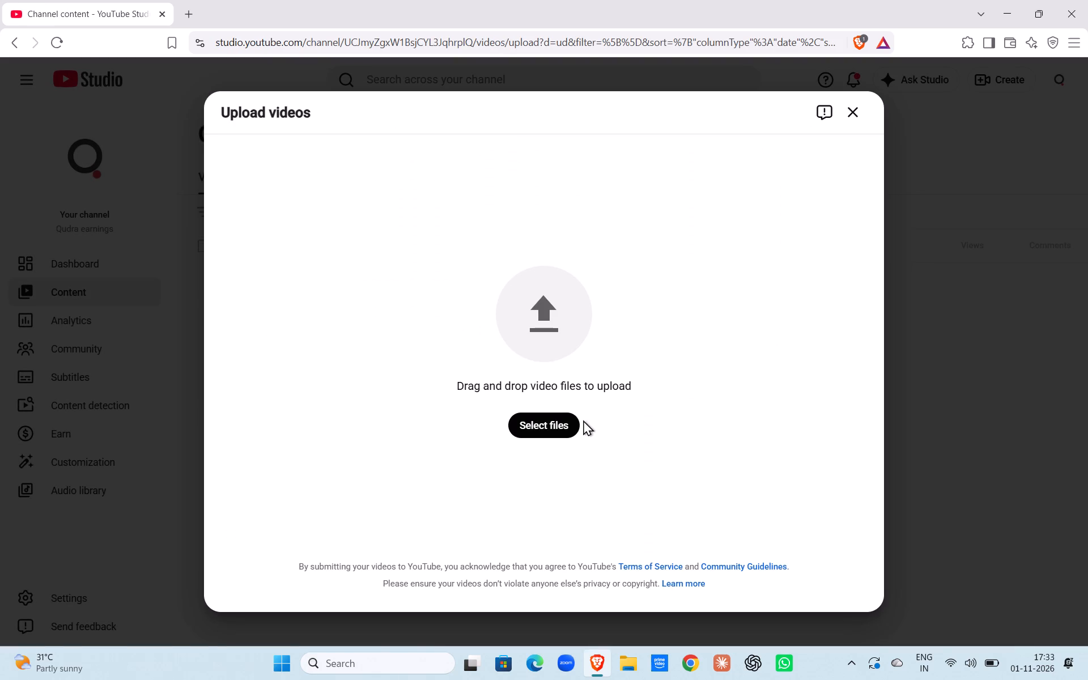
pyautogui.click(535, 419)
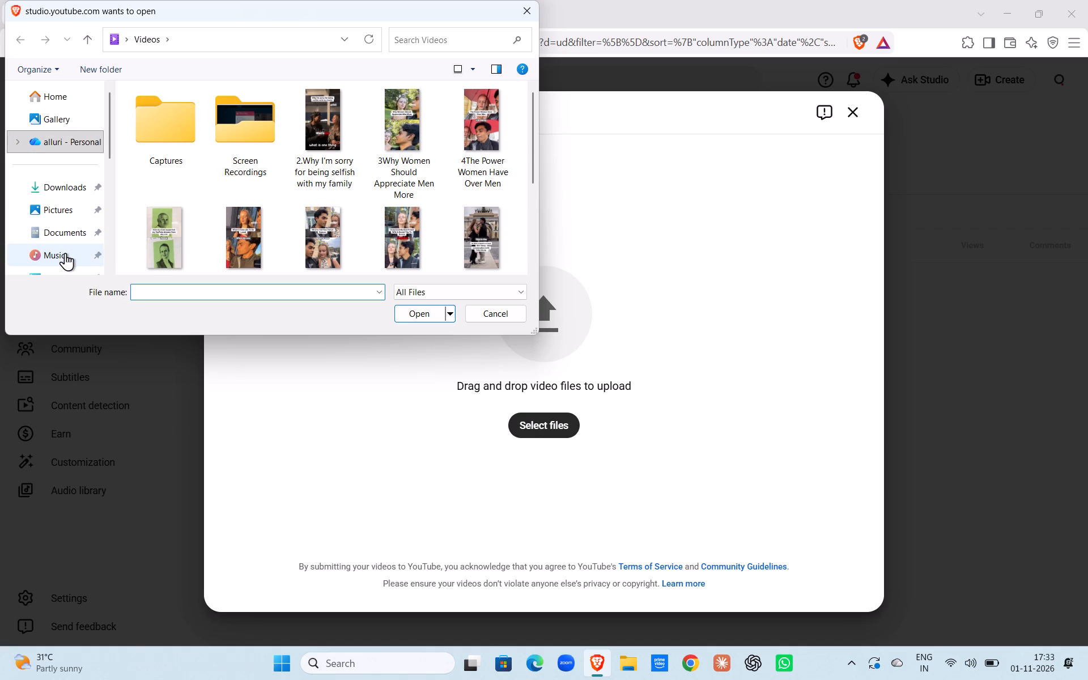
pyautogui.scroll(-1, 65, 253)
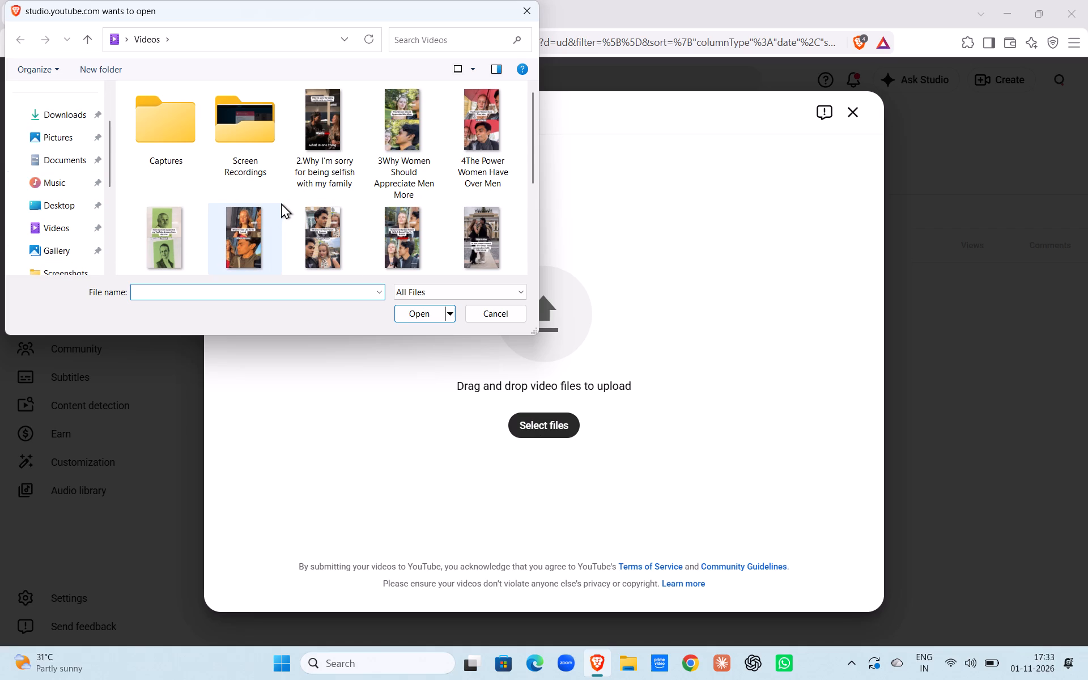
pyautogui.scroll(-1, 281, 203)
pyautogui.doubleClick(477, 116)
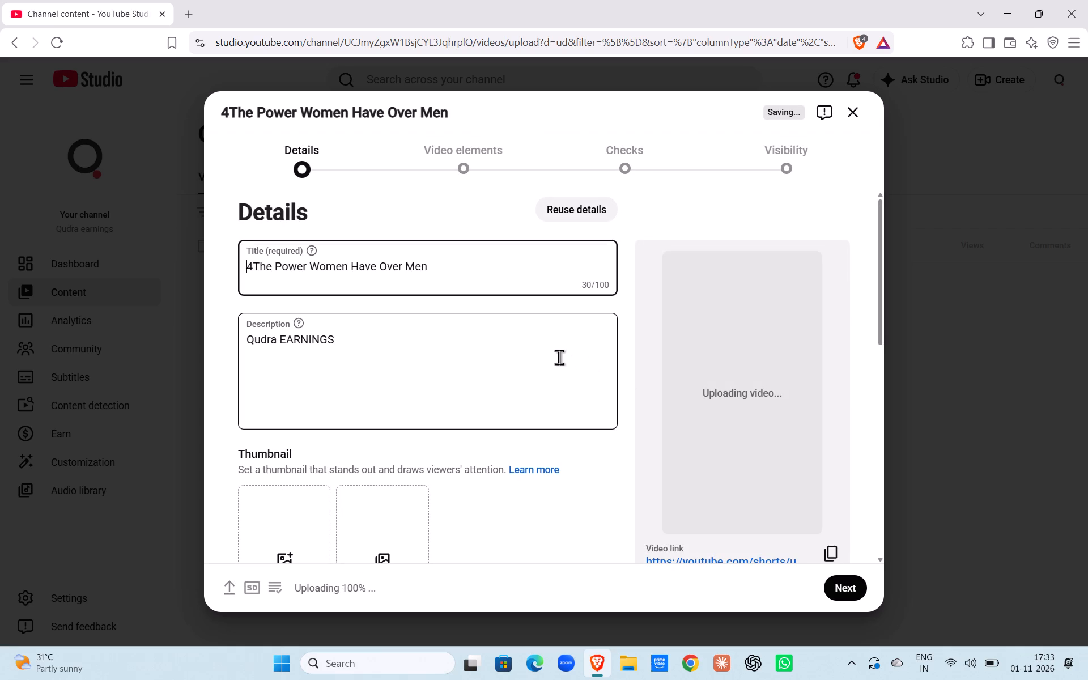
# Remove the leading 4 from the title so it reads "The Power Women Have Over Men".
pyautogui.press('Right')
pyautogui.press('BackSpace')
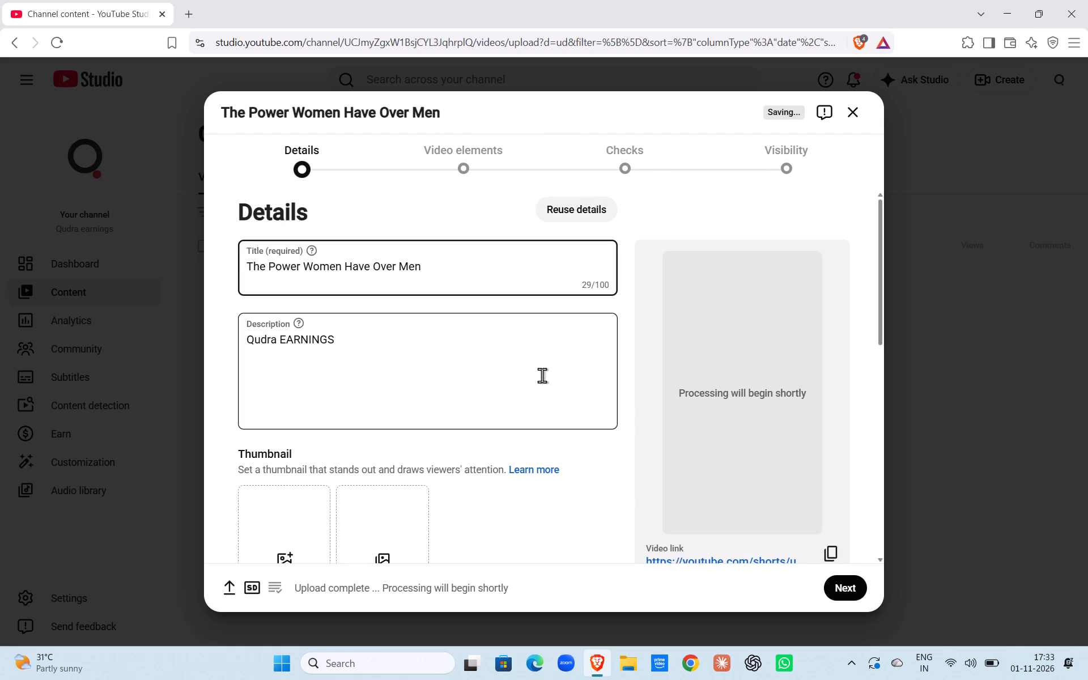
# Set the video's audience to "No, it's not made for kids".
pyautogui.scroll(-4, 489, 390)
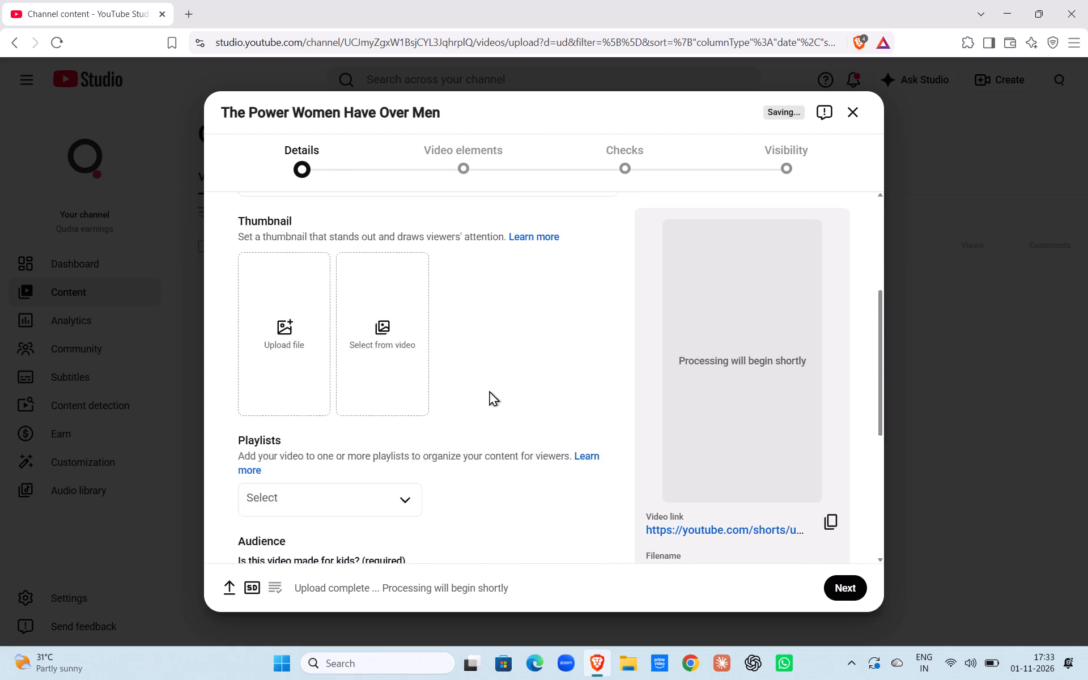
pyautogui.scroll(-3, 489, 390)
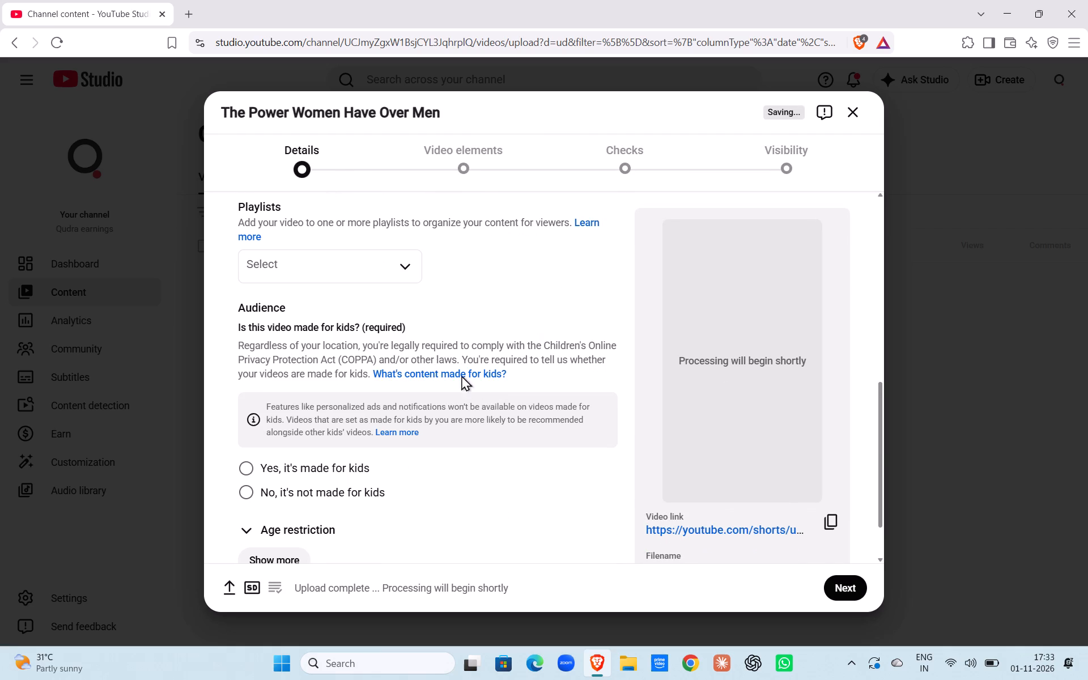
pyautogui.scroll(-1, 526, 324)
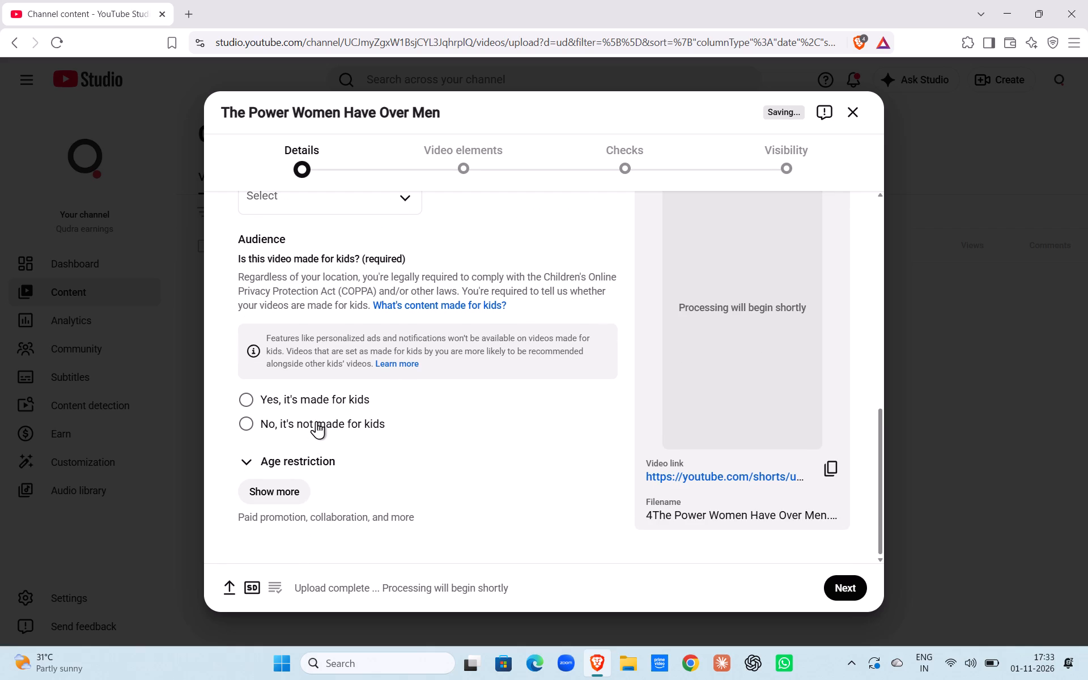
pyautogui.click(316, 421)
# Expand the additional settings and declare no paid promotion and No for AI use.
pyautogui.click(291, 500)
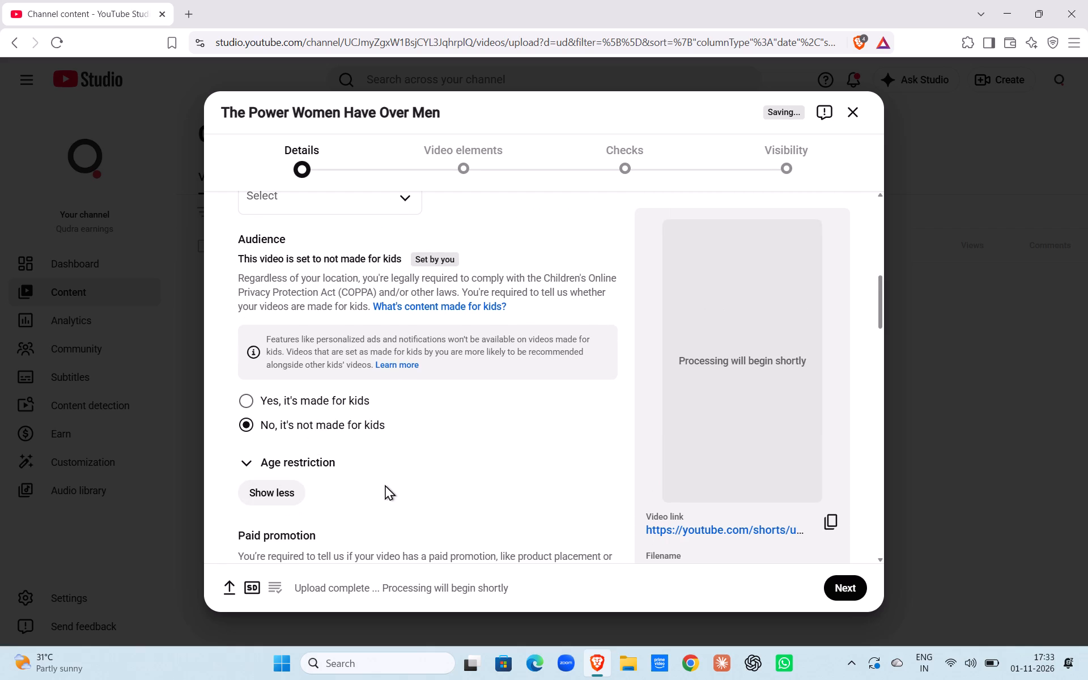
pyautogui.scroll(-3, 385, 484)
pyautogui.click(271, 379)
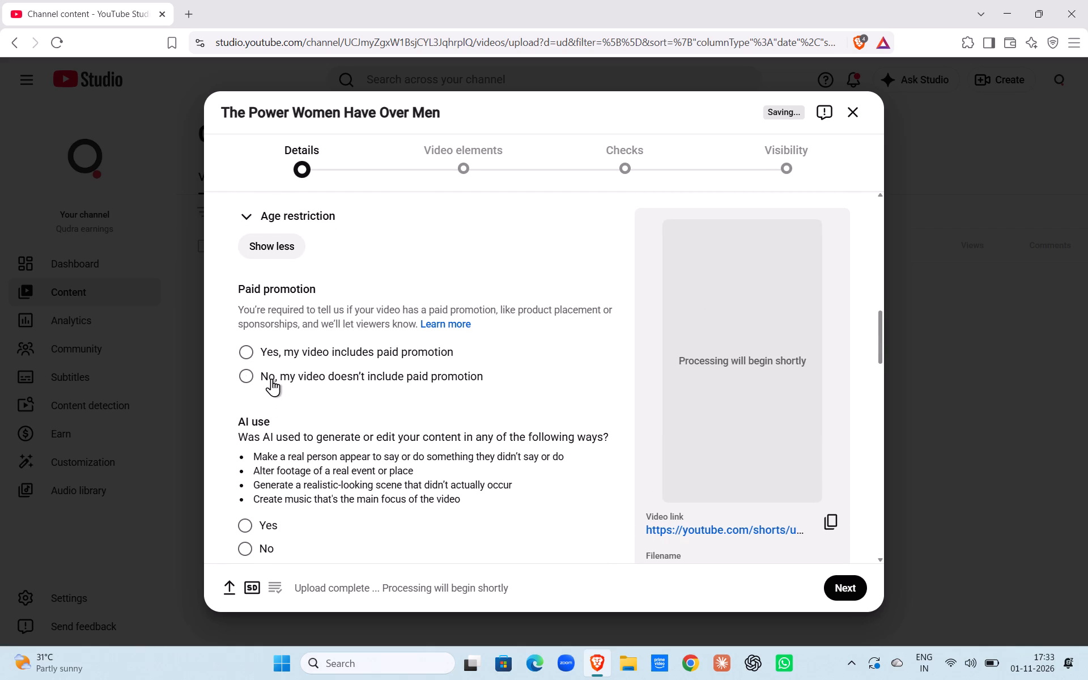
pyautogui.click(248, 550)
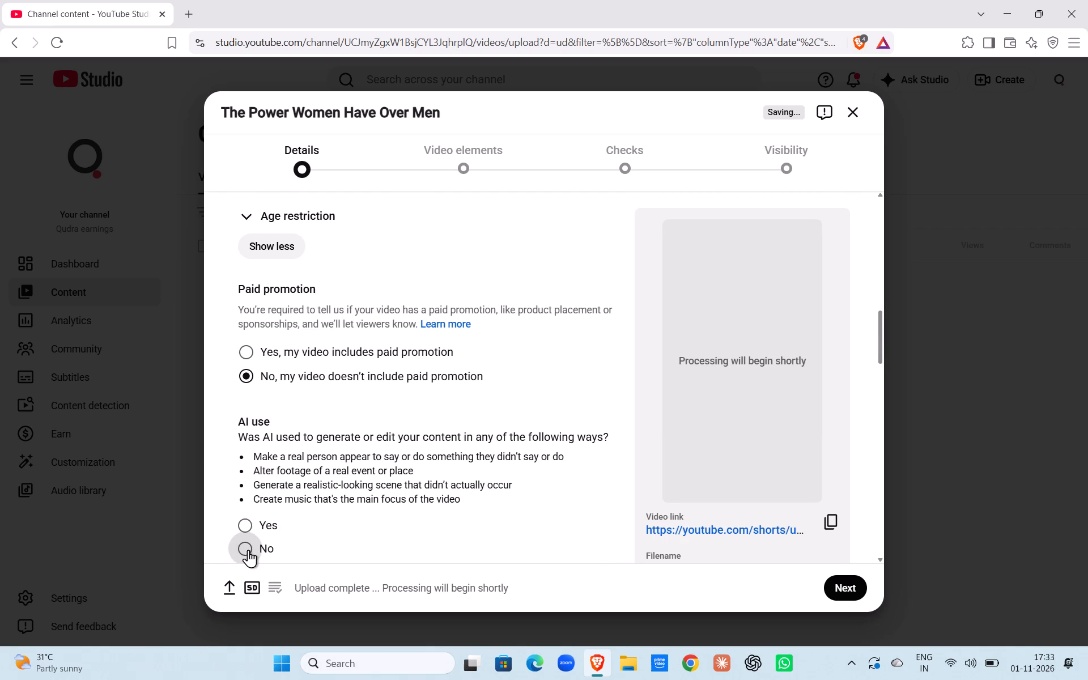
# Review the remaining optional details, including tags, language, recording date, license, Shorts remixing and category.
pyautogui.scroll(-4, 370, 495)
pyautogui.scroll(-2, 383, 445)
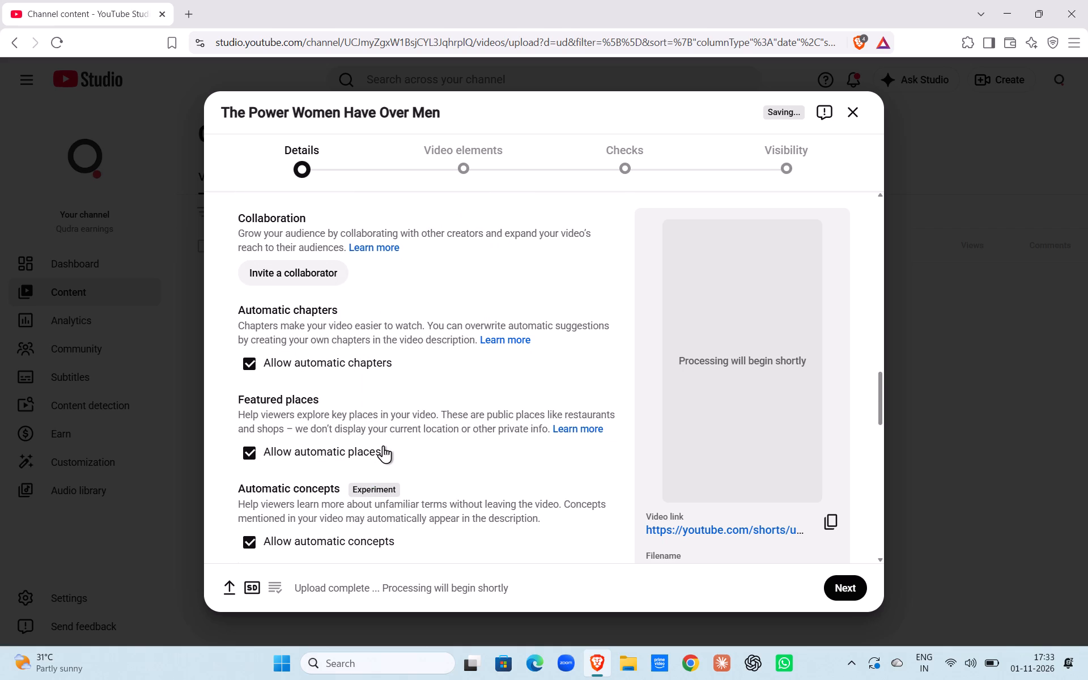
pyautogui.scroll(-4, 383, 445)
pyautogui.scroll(1, 383, 445)
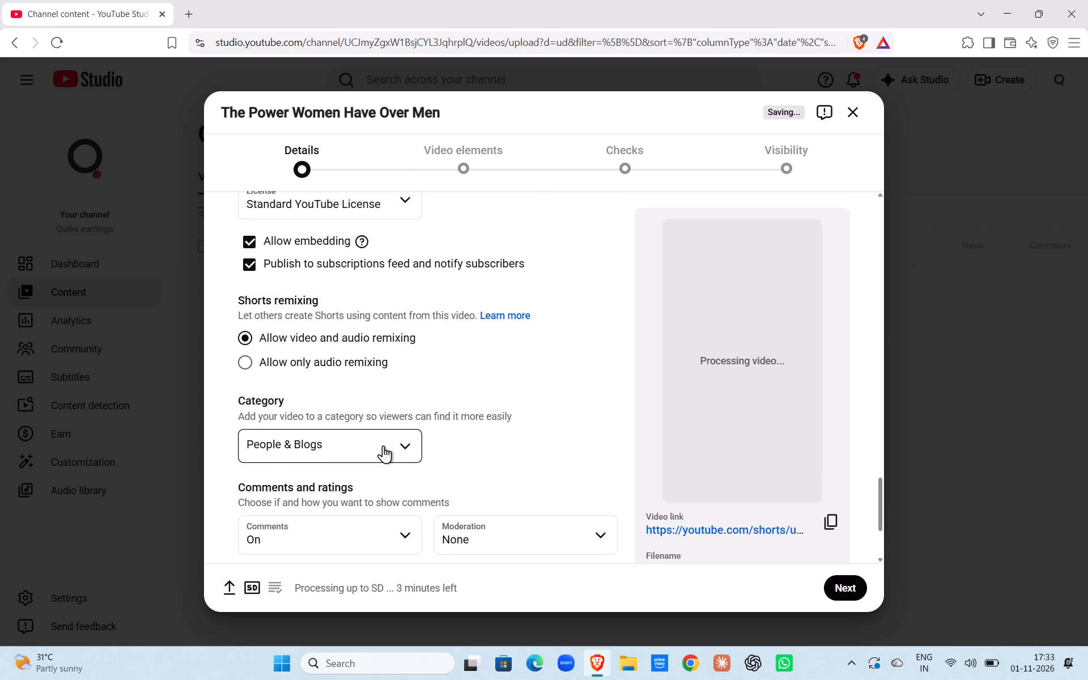
pyautogui.scroll(1, 383, 445)
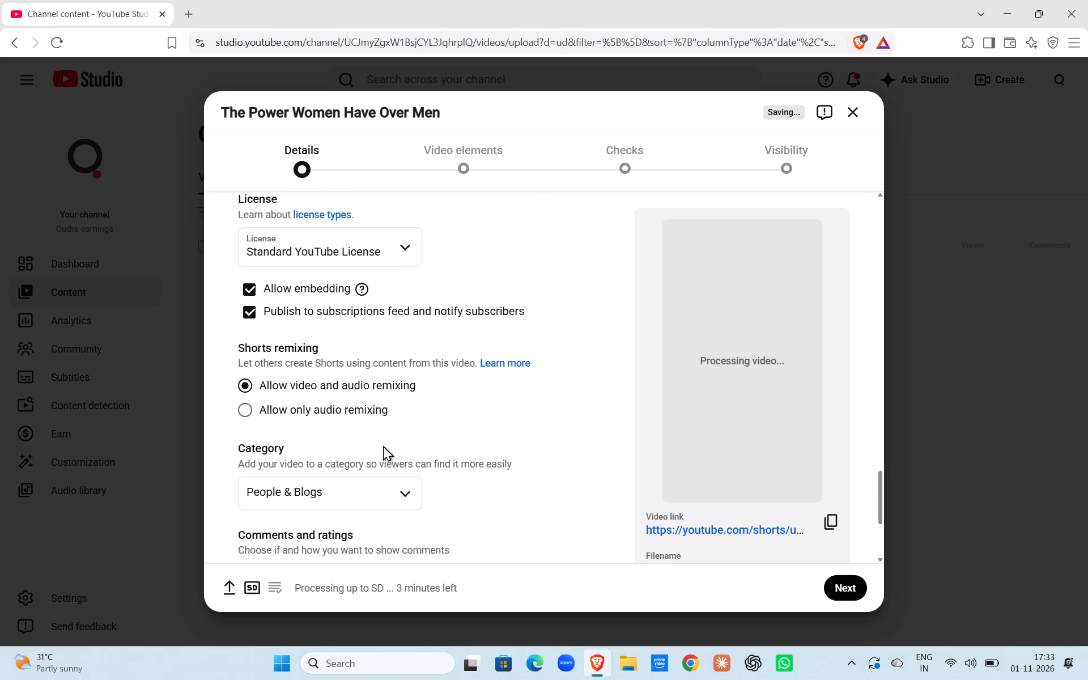
pyautogui.scroll(2, 383, 445)
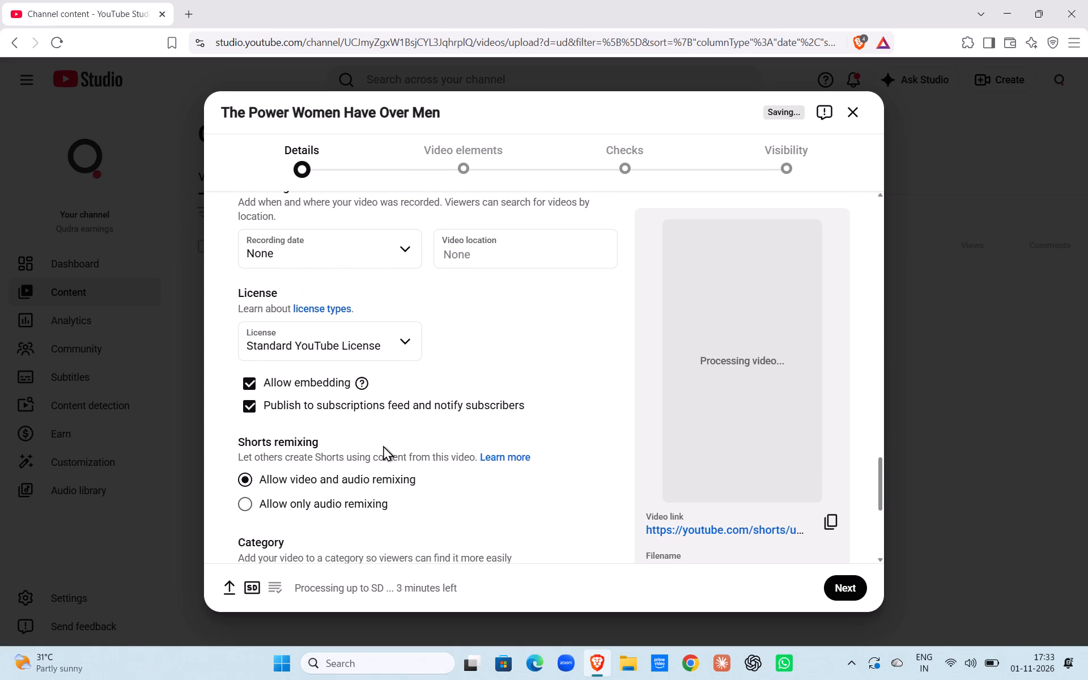
pyautogui.scroll(3, 383, 445)
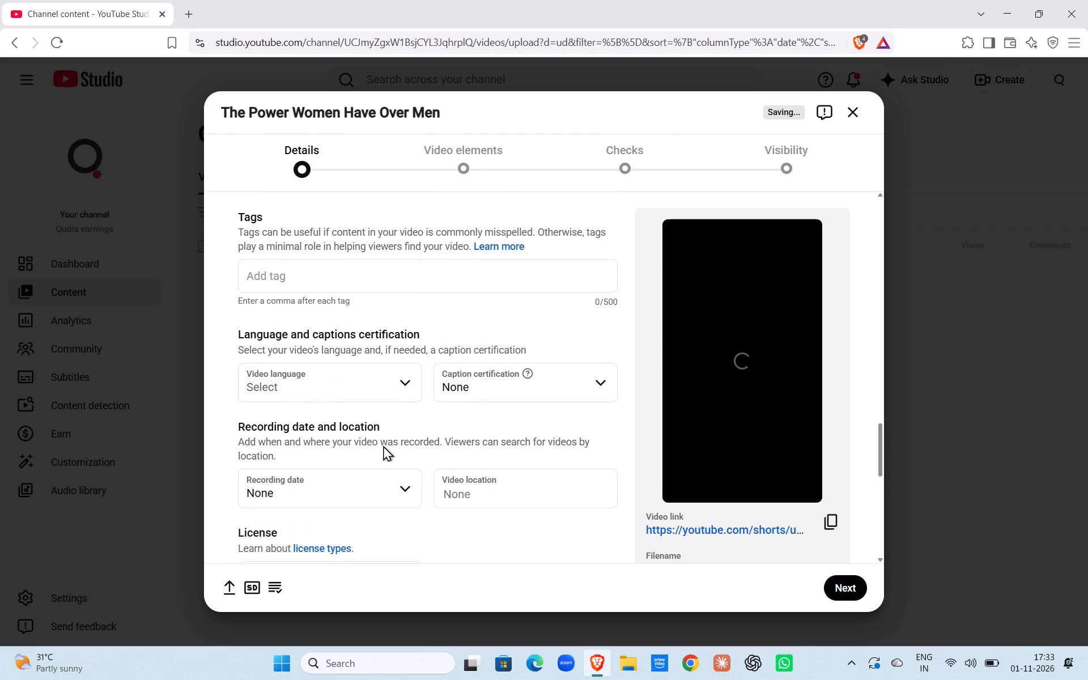
pyautogui.scroll(3, 383, 445)
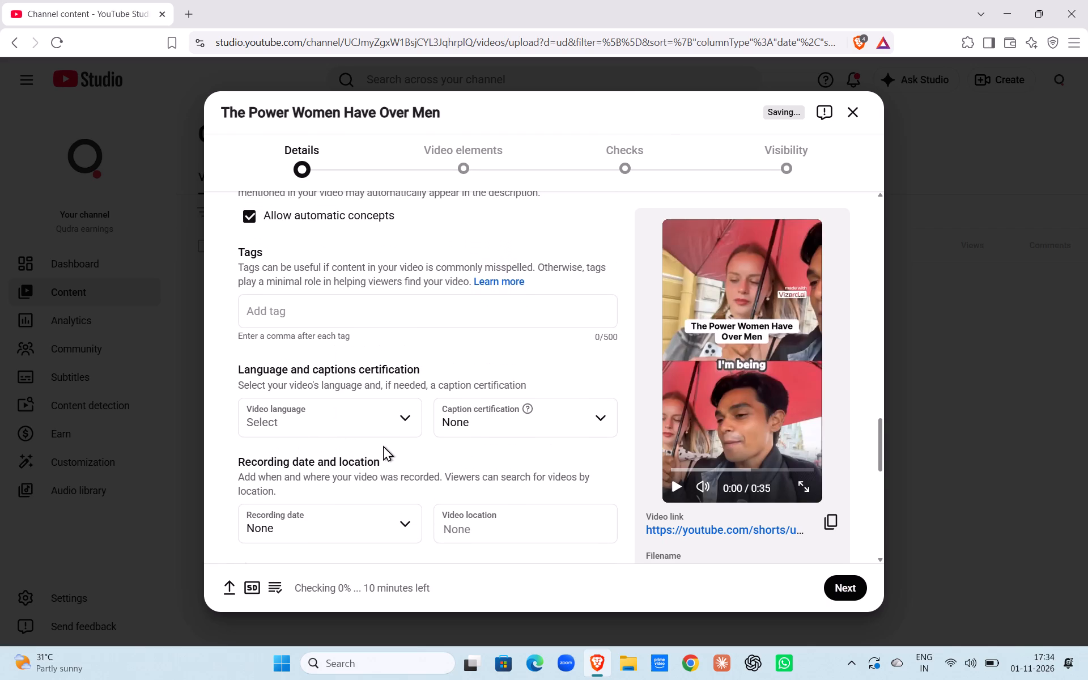
pyautogui.scroll(2, 383, 445)
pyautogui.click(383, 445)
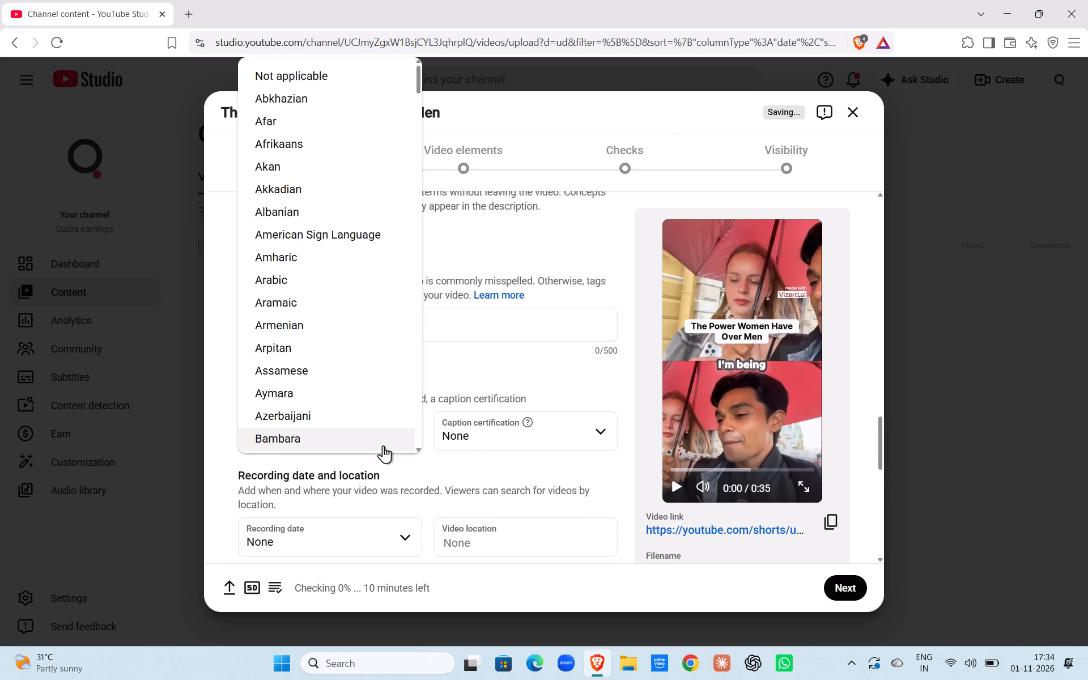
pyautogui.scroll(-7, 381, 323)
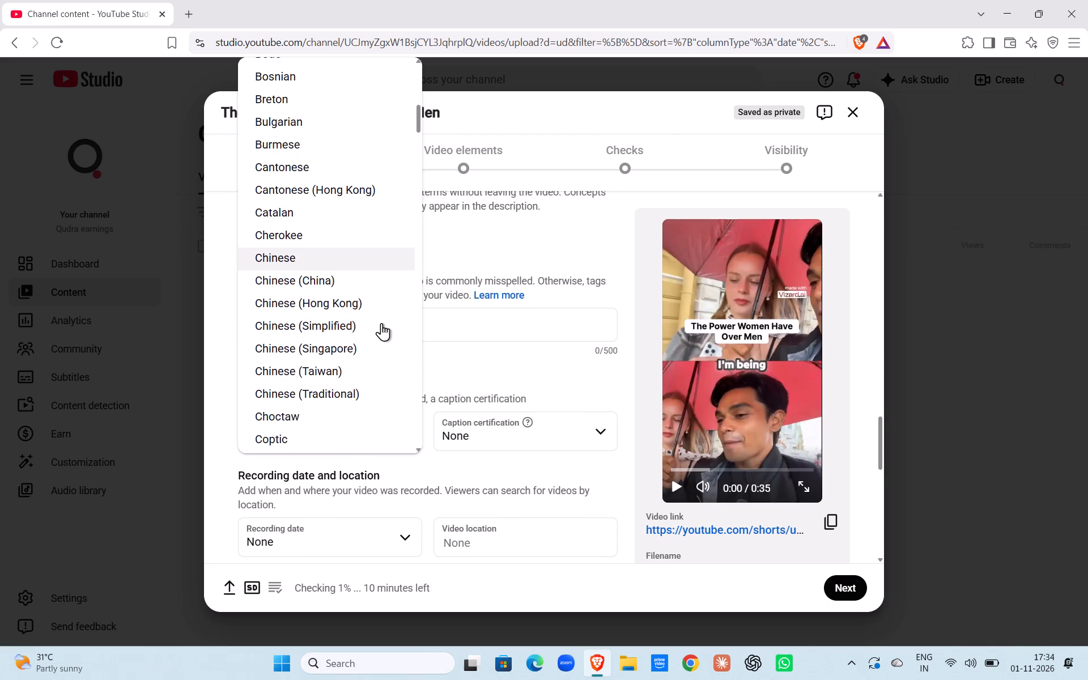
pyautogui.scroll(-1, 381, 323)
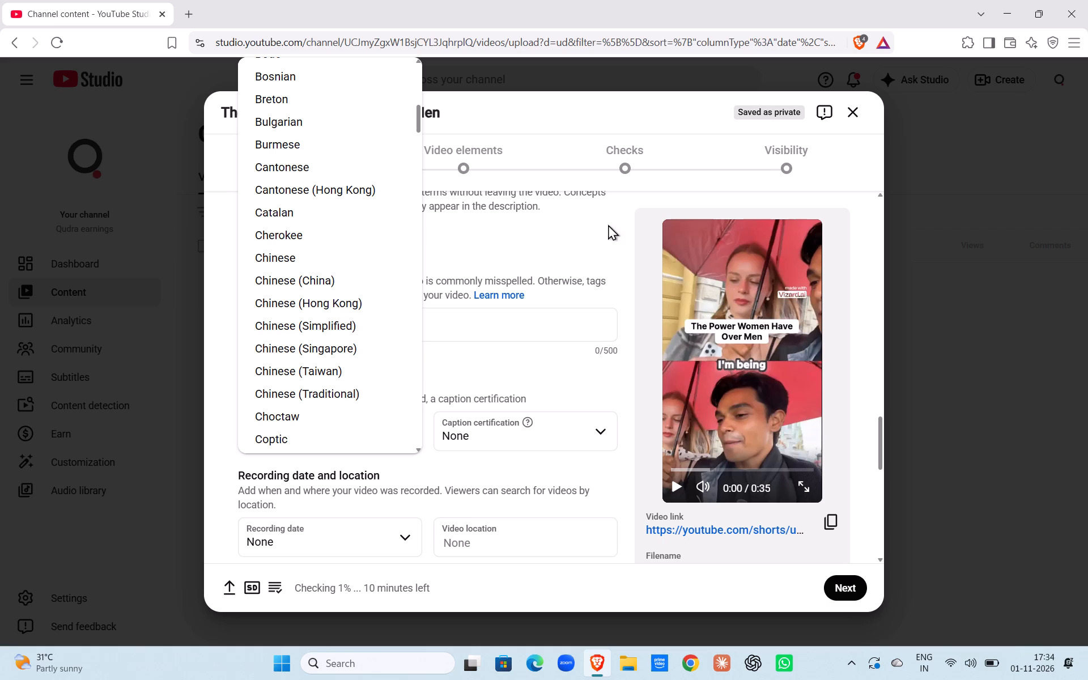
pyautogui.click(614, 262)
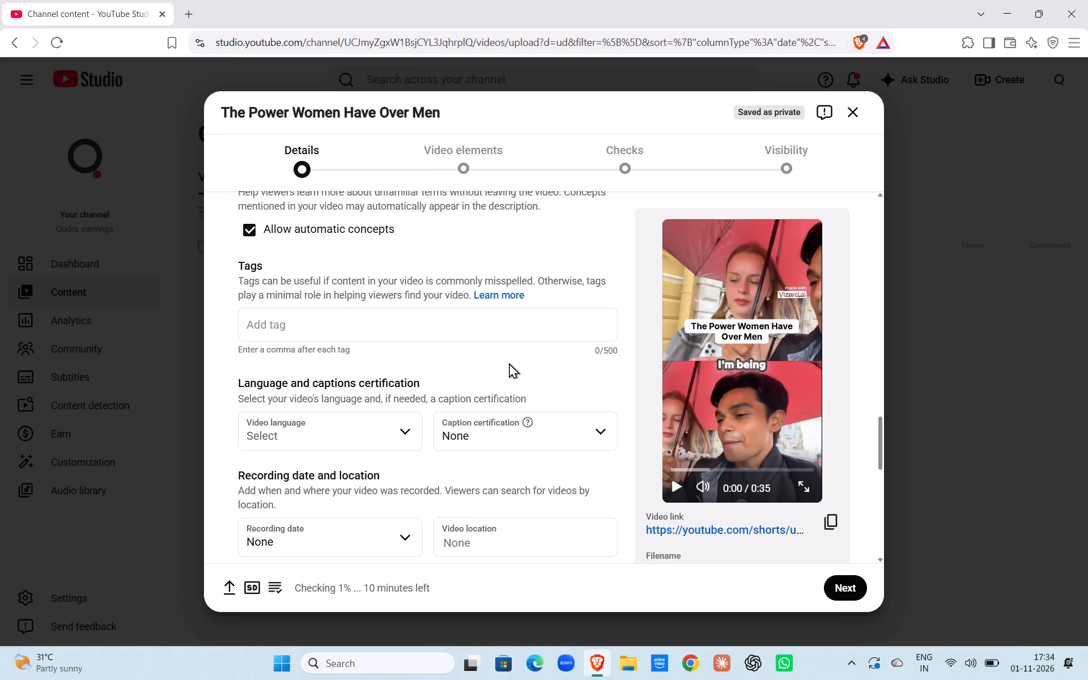
# Review the category and comment settings at the end of the details, along with the upload's processing and check status.
pyautogui.scroll(-6, 509, 363)
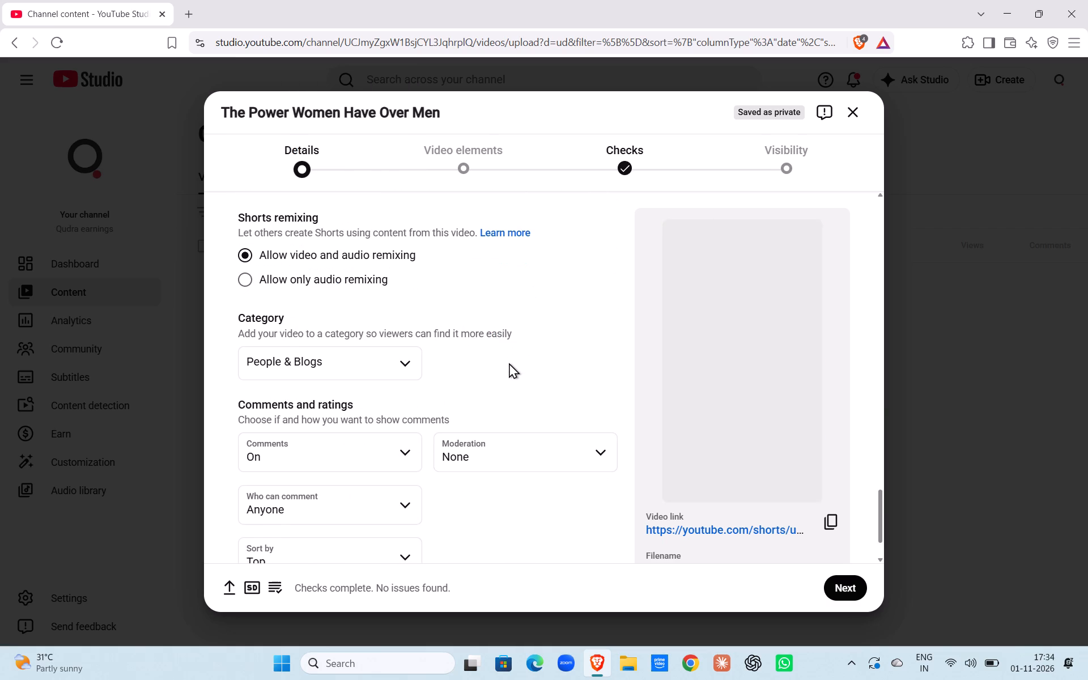
pyautogui.scroll(-4, 509, 363)
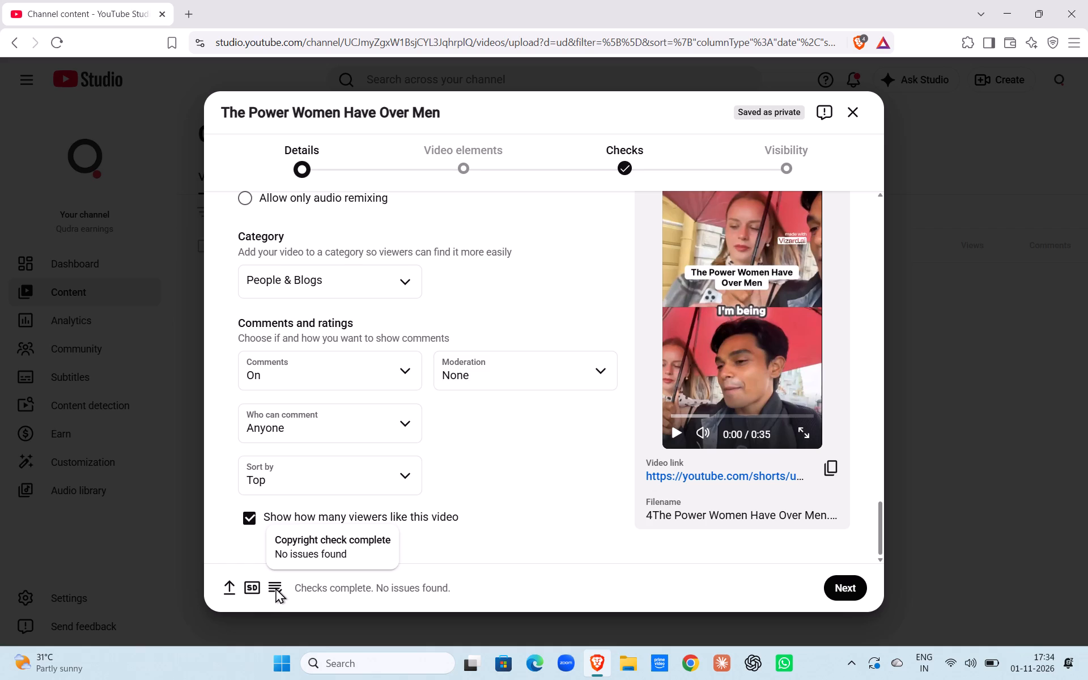
pyautogui.click(256, 588)
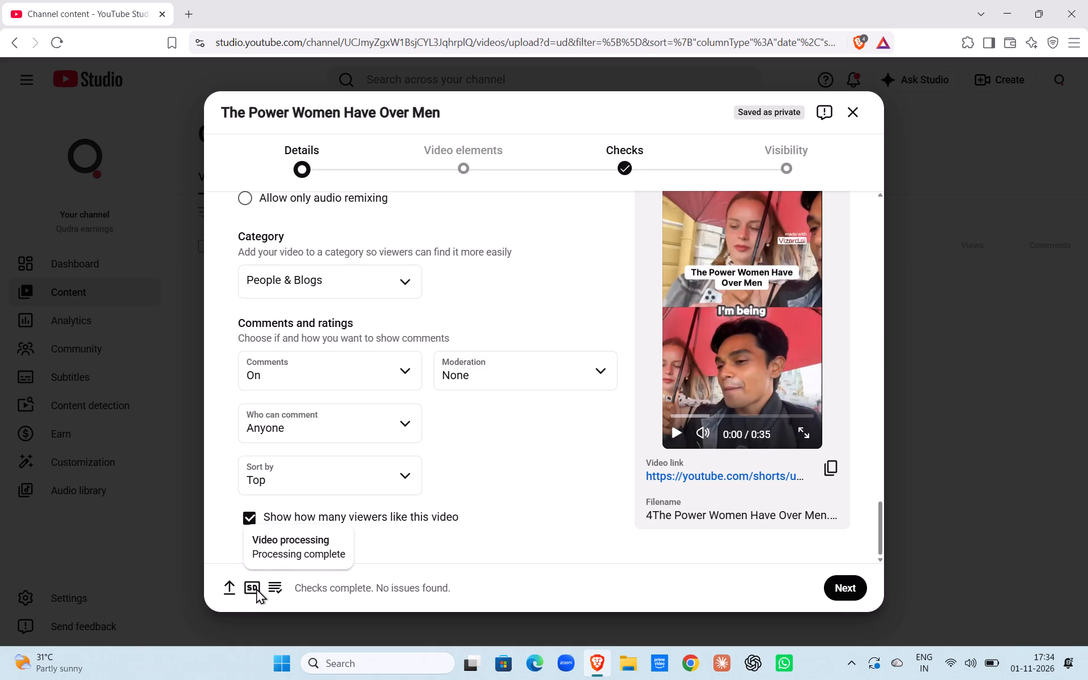
# Play the uploaded video's preview in full screen, skip ahead to its end, and return to the upload details.
pyautogui.scroll(2, 741, 359)
pyautogui.click(732, 351)
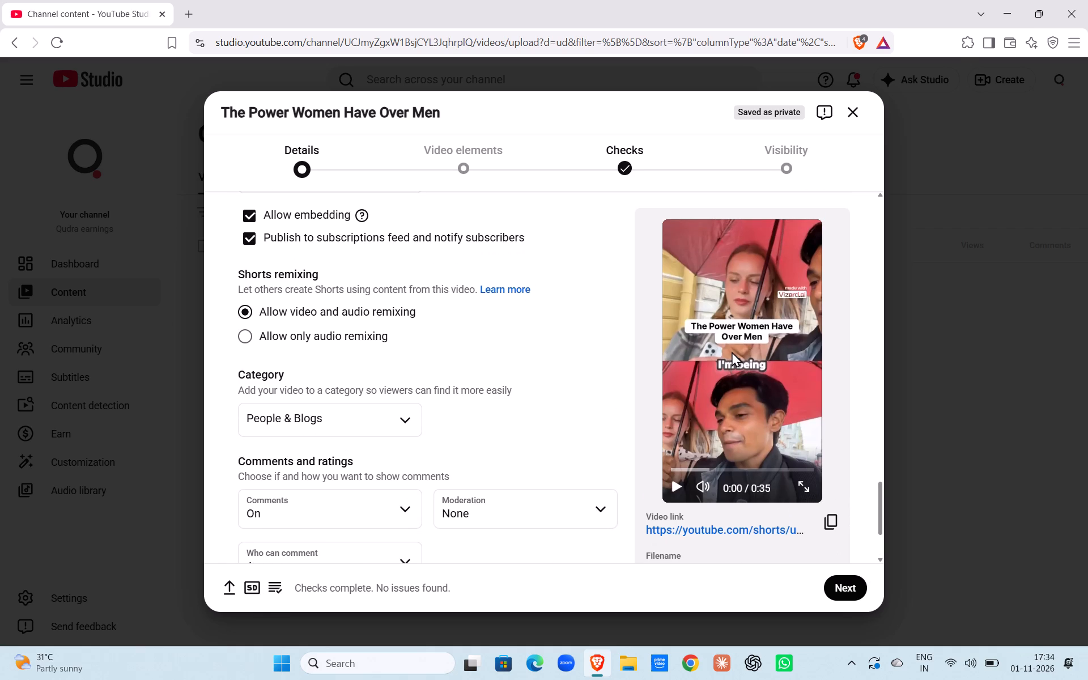
pyautogui.click(732, 351)
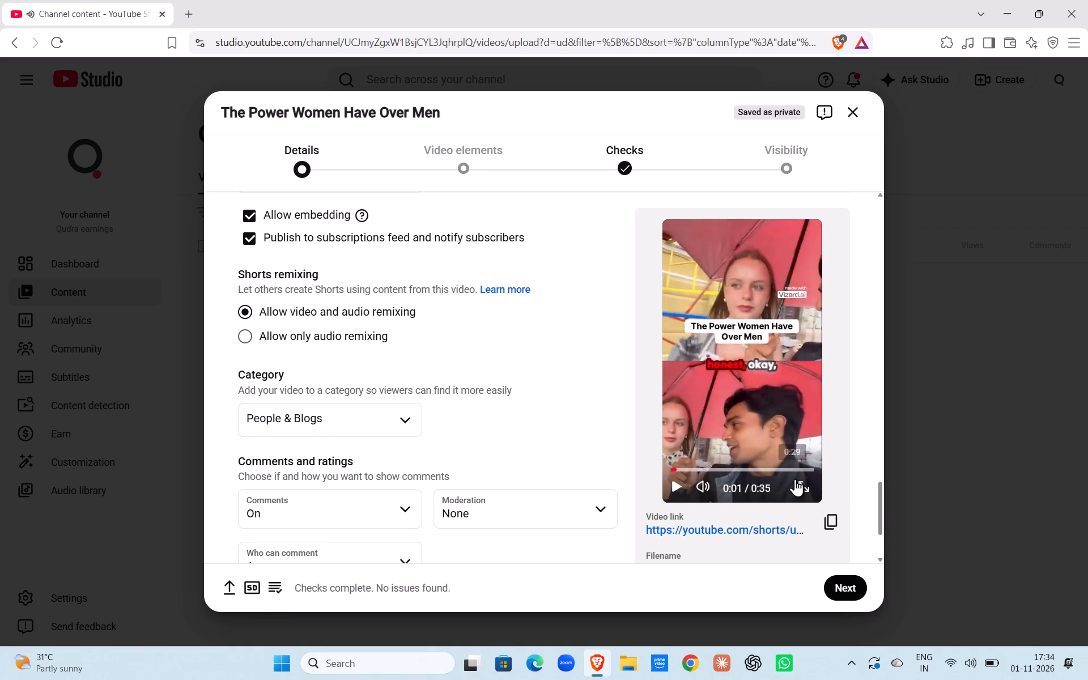
pyautogui.click(799, 486)
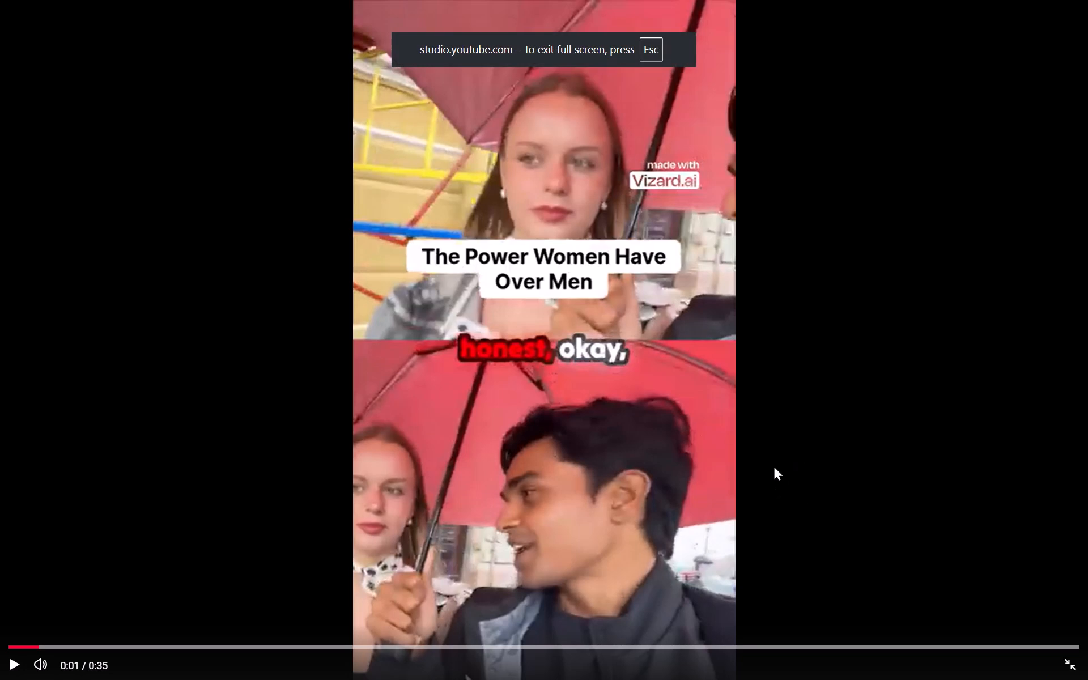
pyautogui.click(773, 465)
pyautogui.press('Right')
pyautogui.press('Right')
pyautogui.press('Right')
pyautogui.press('Right')
pyautogui.press('Right')
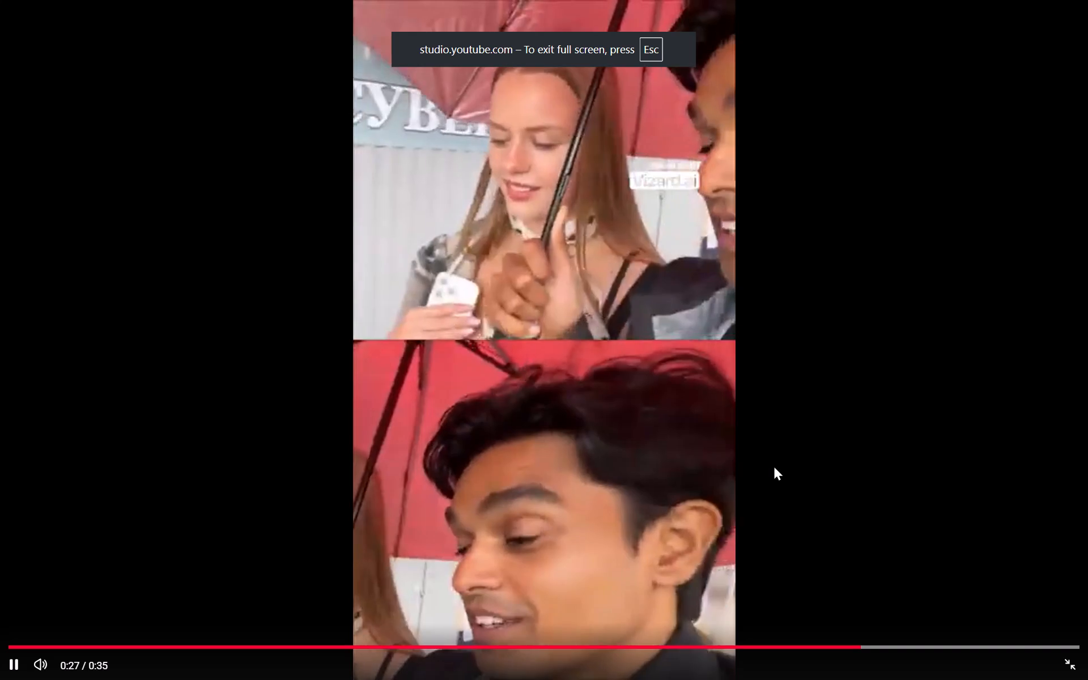
pyautogui.press('Right')
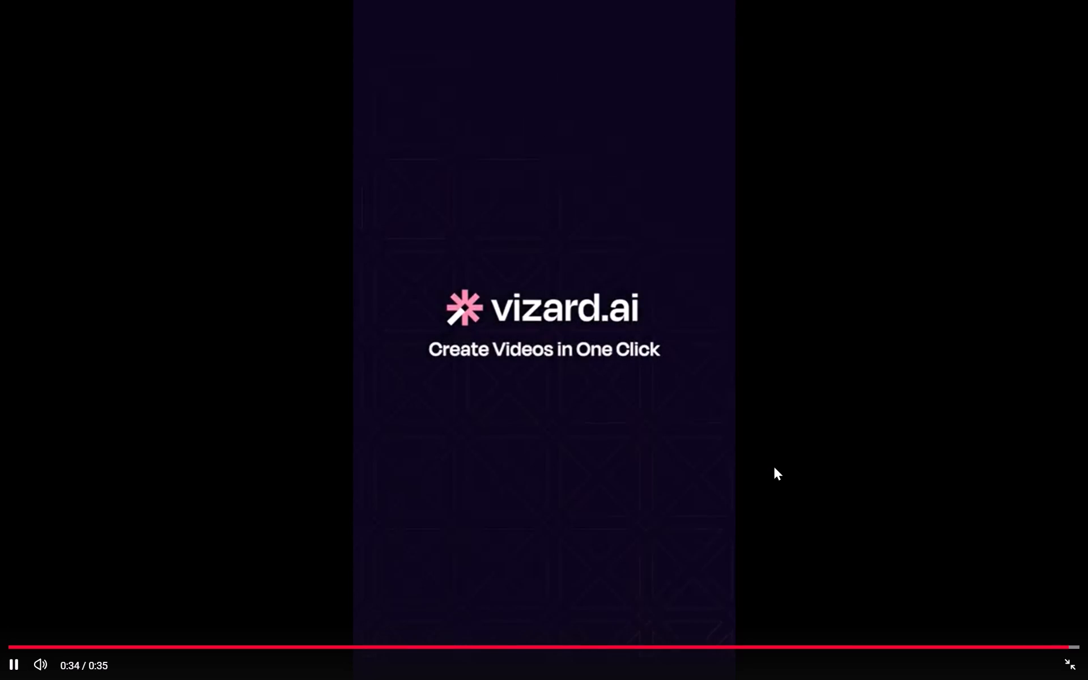
pyautogui.press('Escape')
# Advance the upload from Details through Video elements to the Checks stage.
pyautogui.scroll(4, 571, 341)
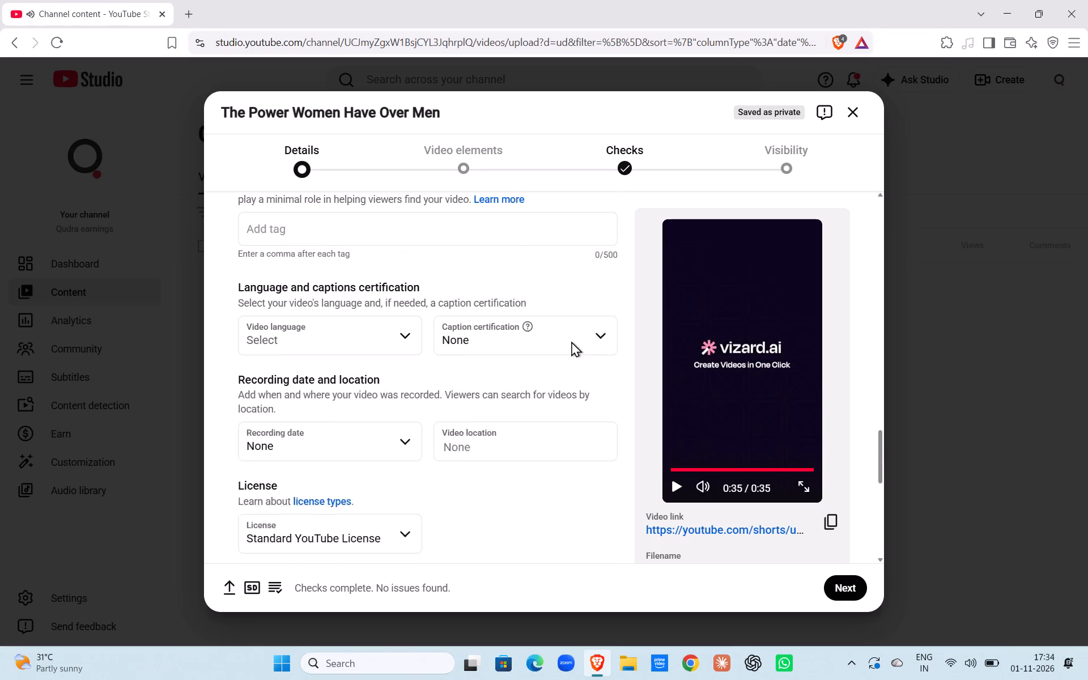
pyautogui.click(471, 167)
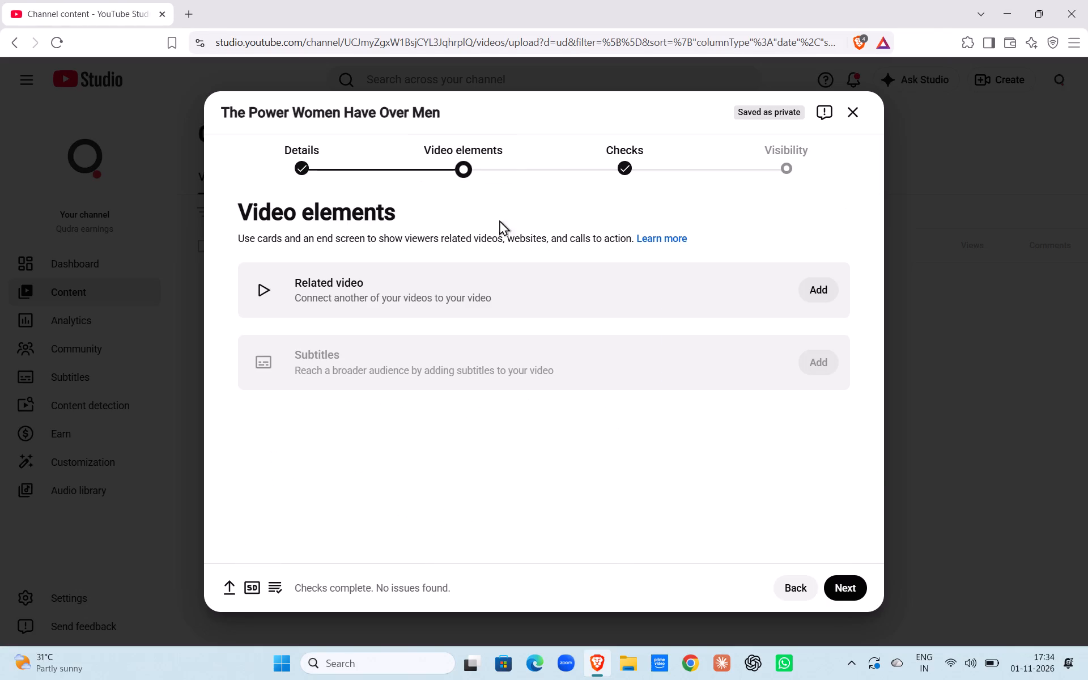
pyautogui.click(616, 157)
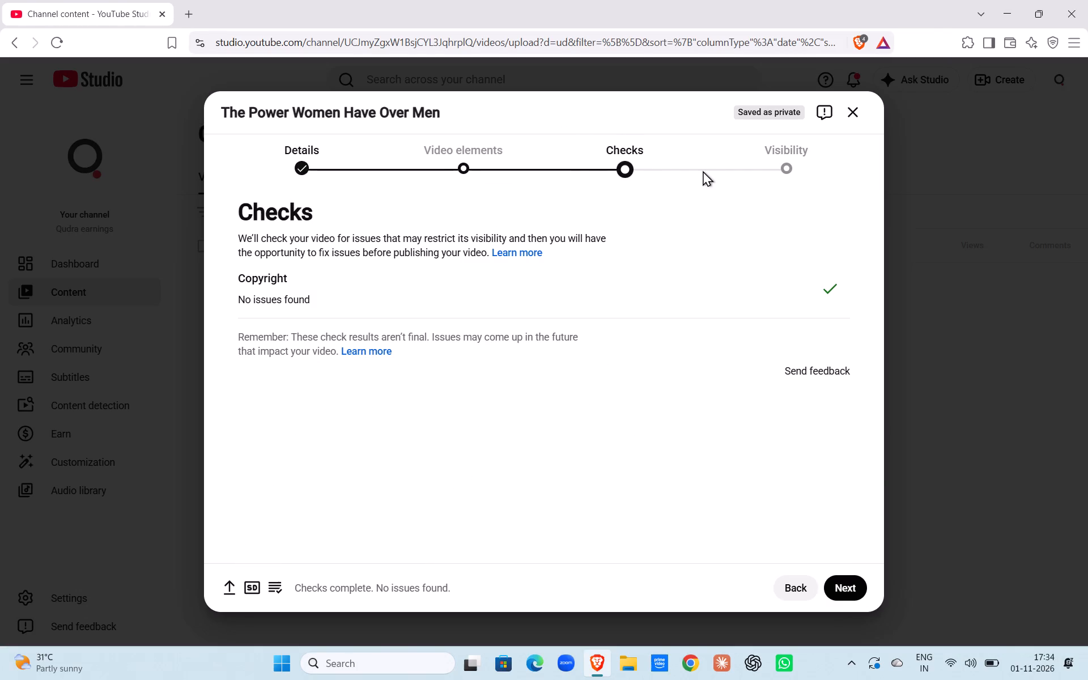
# Set the short's visibility to Private after reviewing the publishing options, and save the upload.
pyautogui.click(788, 161)
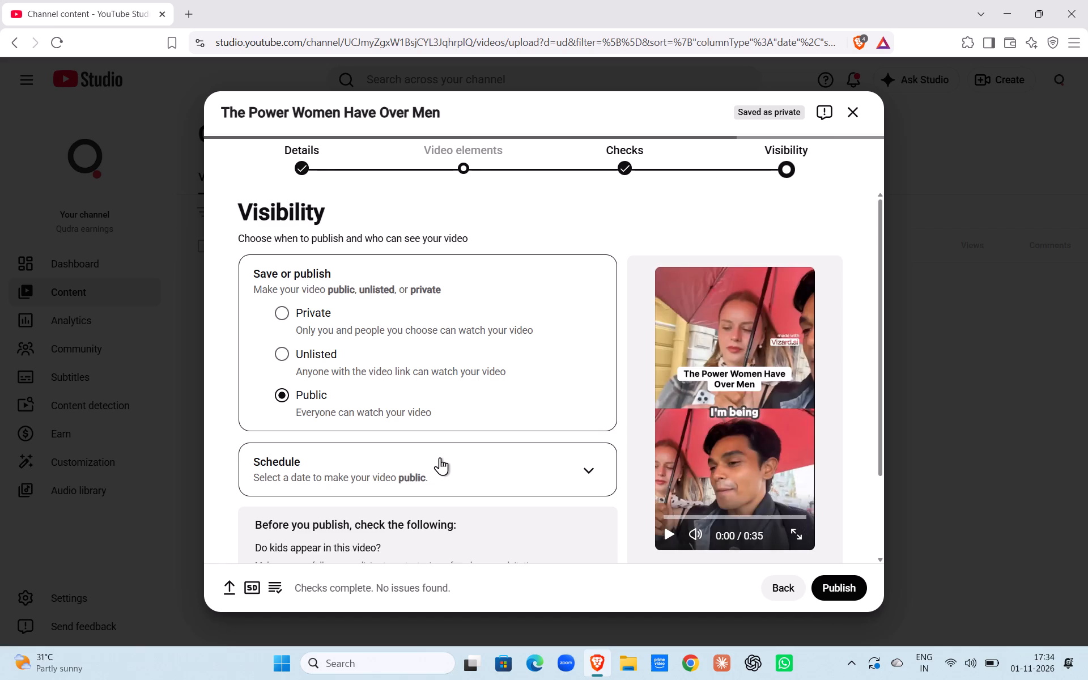
pyautogui.scroll(-4, 440, 457)
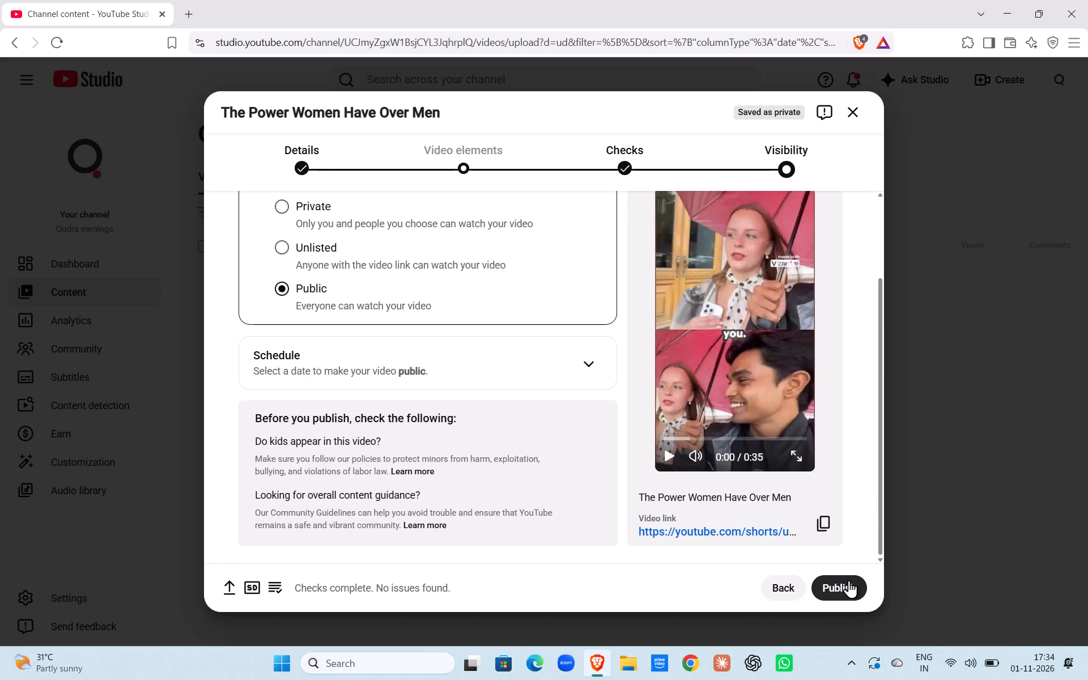
pyautogui.scroll(1, 503, 334)
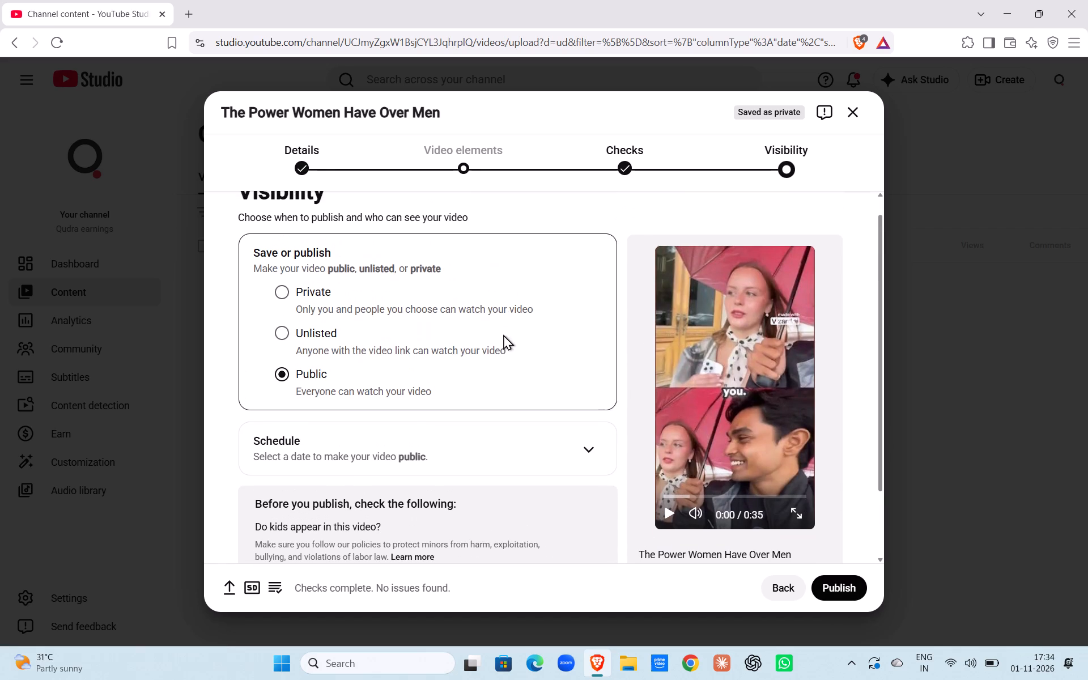
pyautogui.click(476, 306)
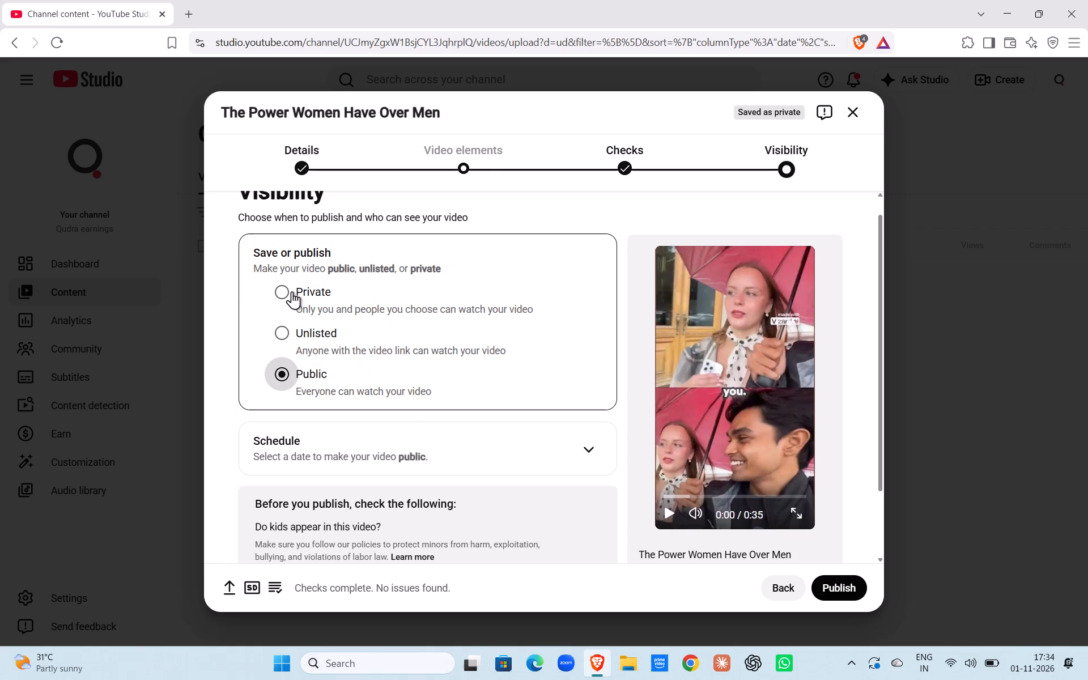
pyautogui.click(286, 290)
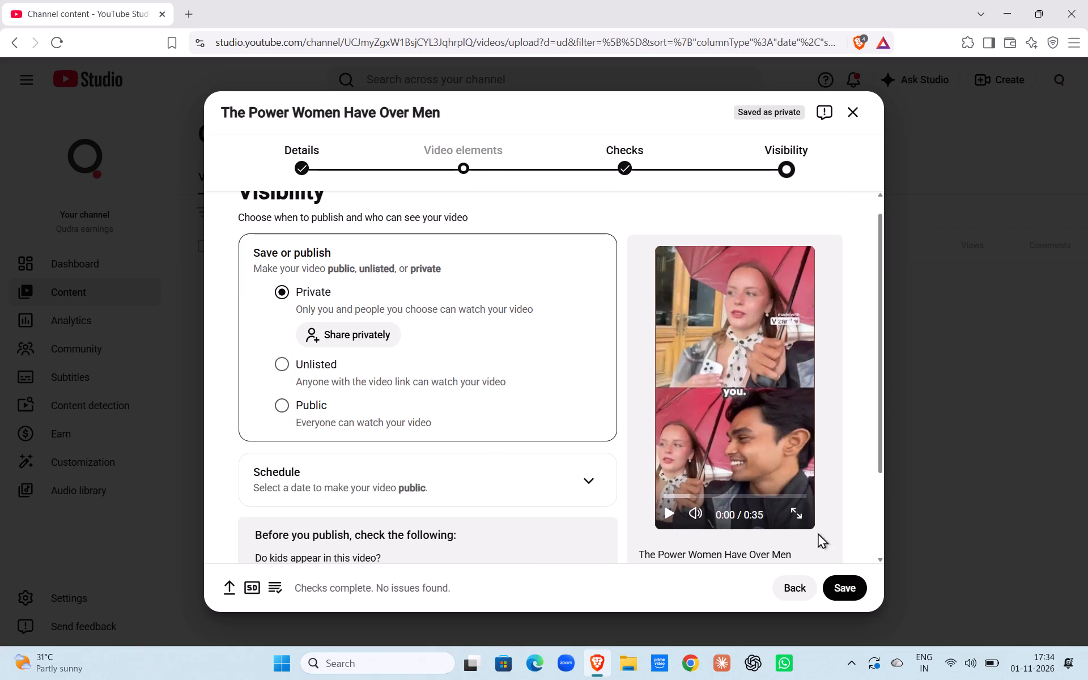
pyautogui.click(851, 580)
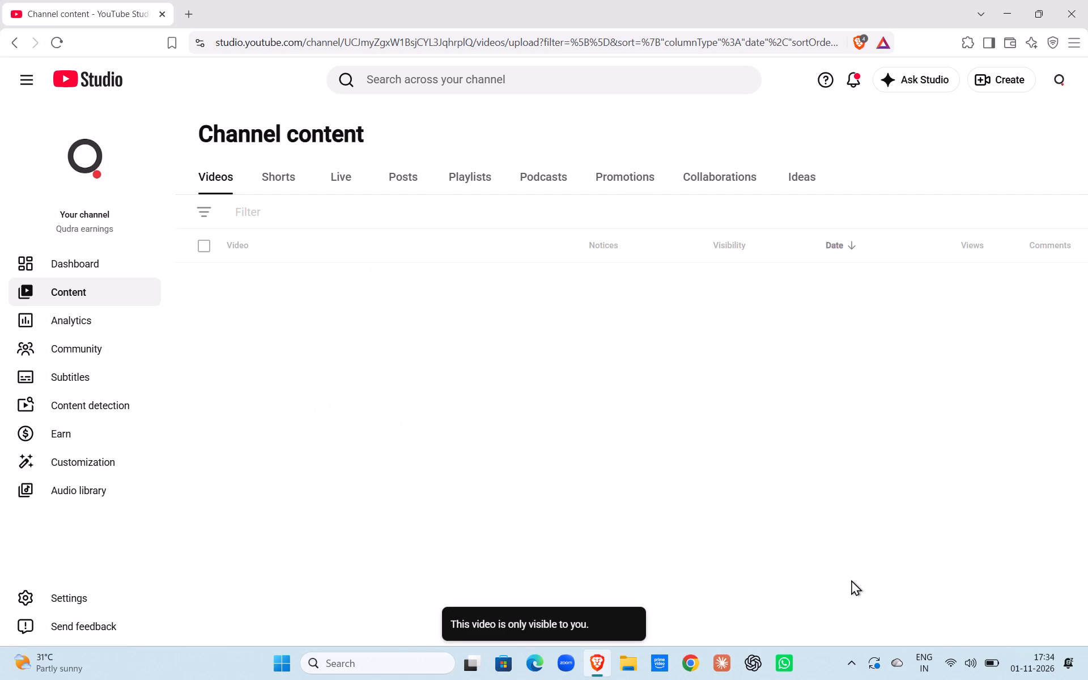
# Open the short "The Power Women Have Over Men" from the channel's Shorts list in the video editor.
pyautogui.click(283, 169)
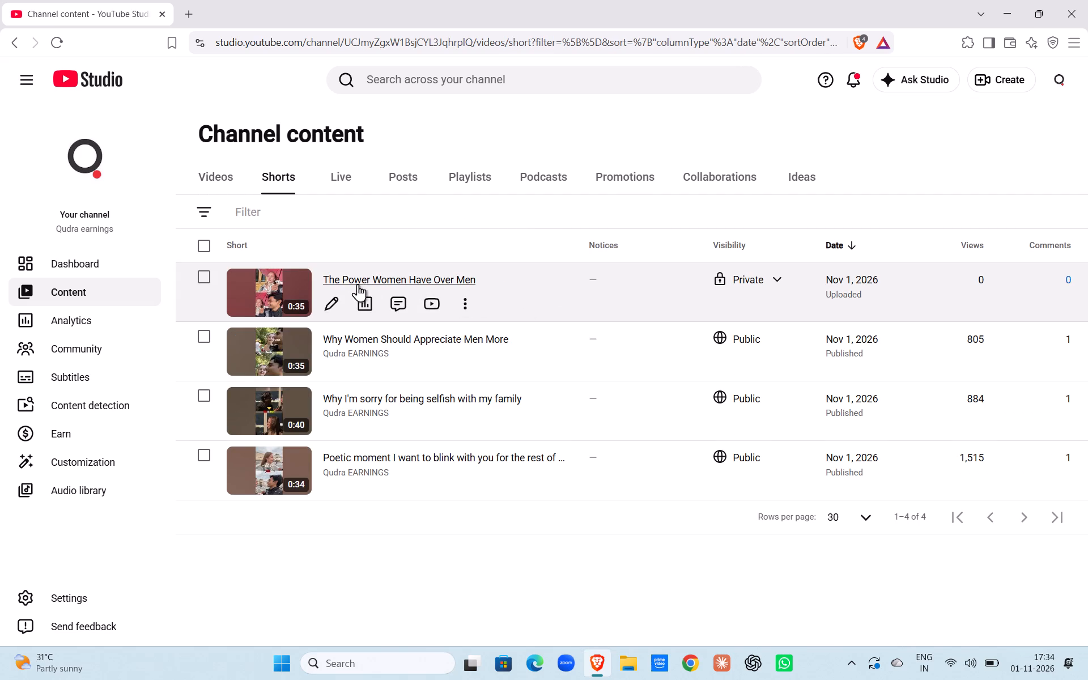
pyautogui.moveTo(345, 301); pyautogui.dragTo(328, 299)
pyautogui.click(328, 299)
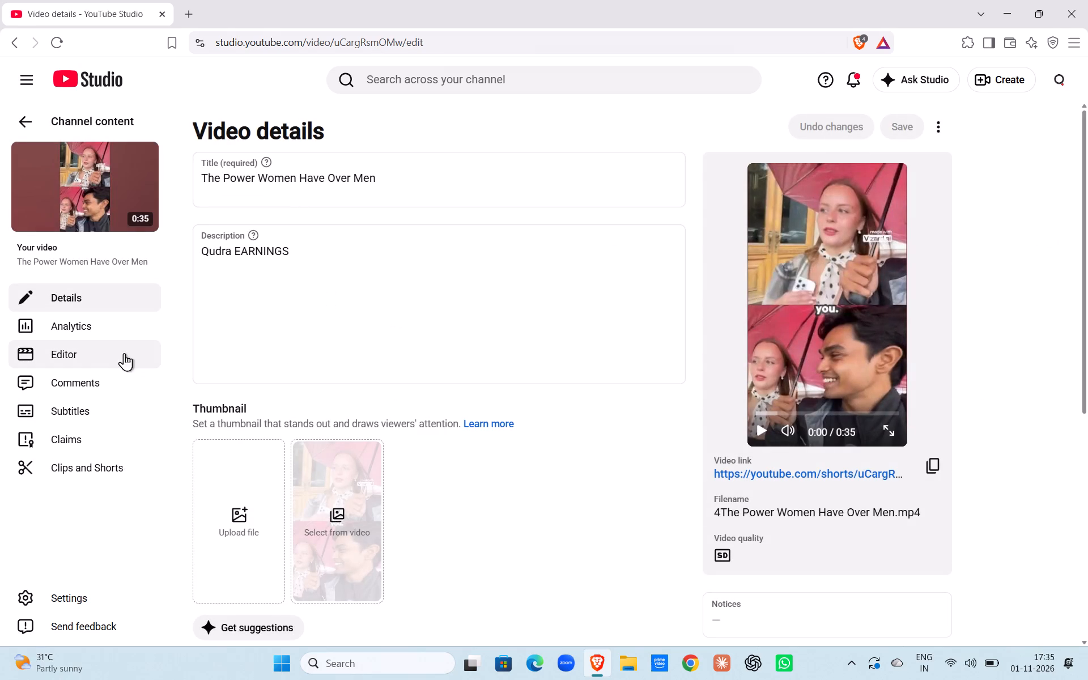
pyautogui.click(115, 351)
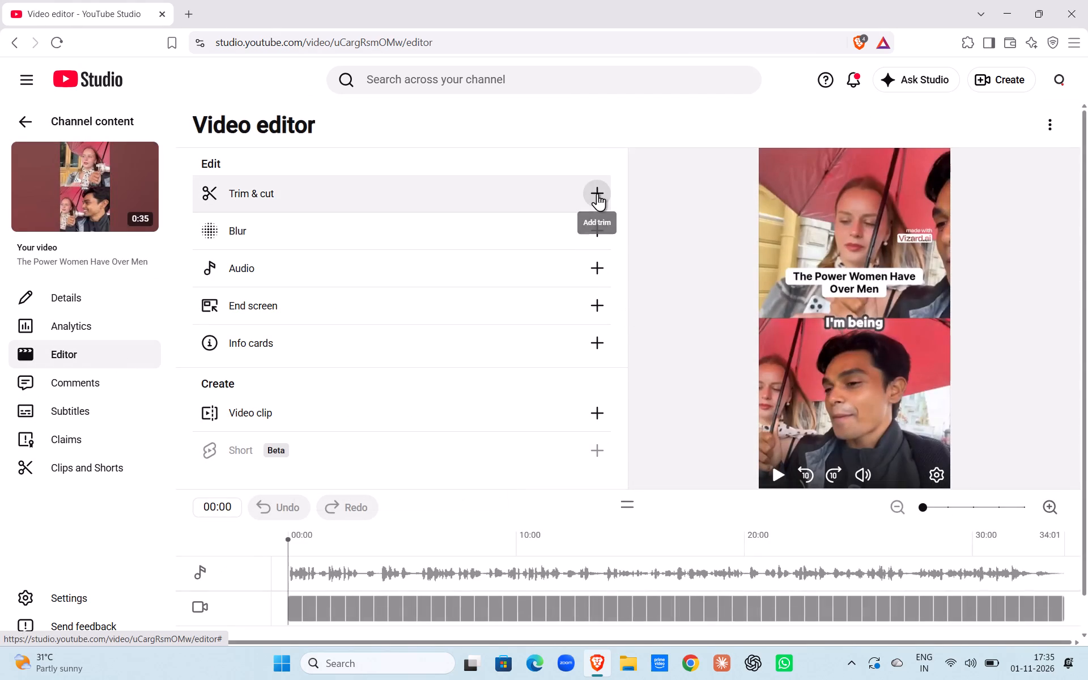
# Trim the vizard.ai outro off the end of the short, moving the end point to about 31:22.
pyautogui.click(597, 193)
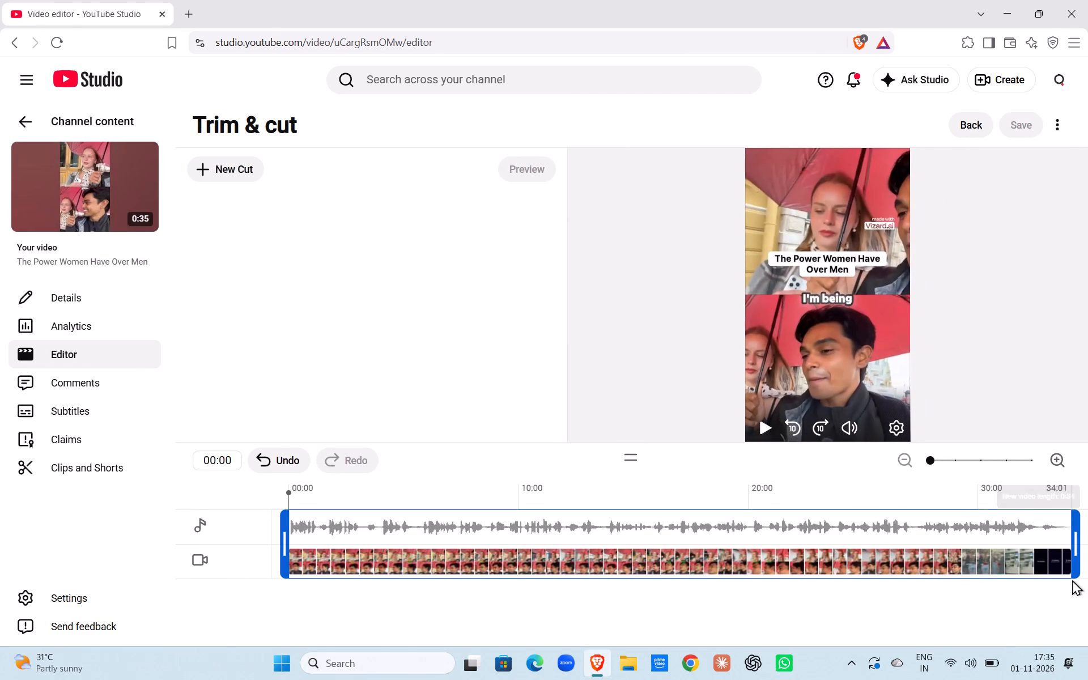
pyautogui.moveTo(1073, 551); pyautogui.dragTo(1033, 560)
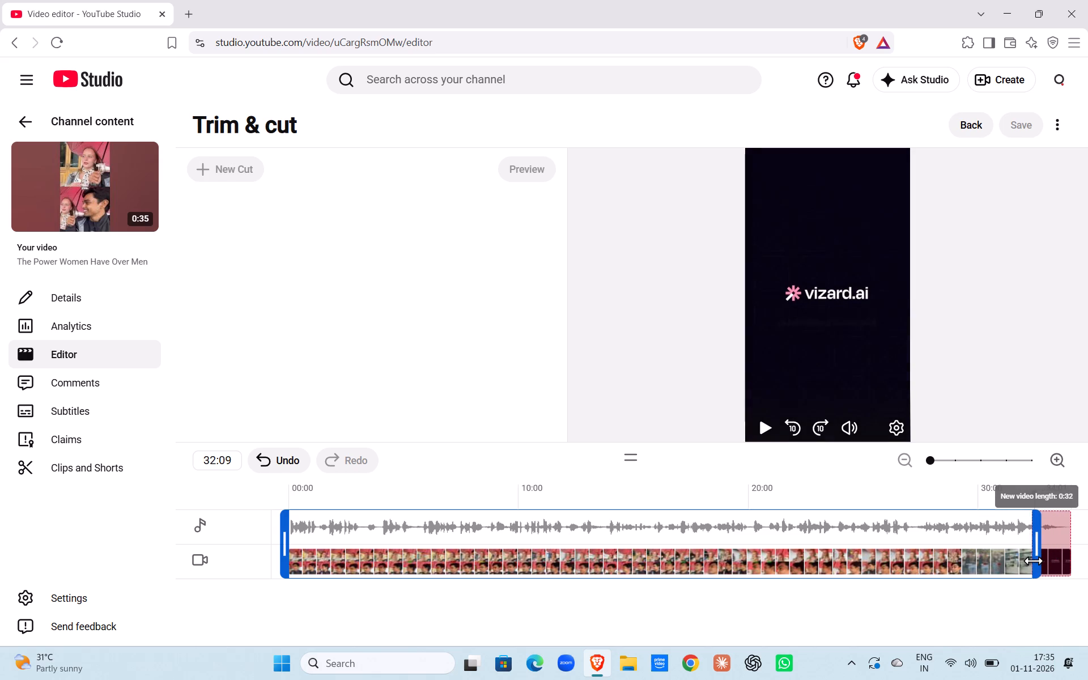
pyautogui.moveTo(1033, 560); pyautogui.dragTo(1026, 564)
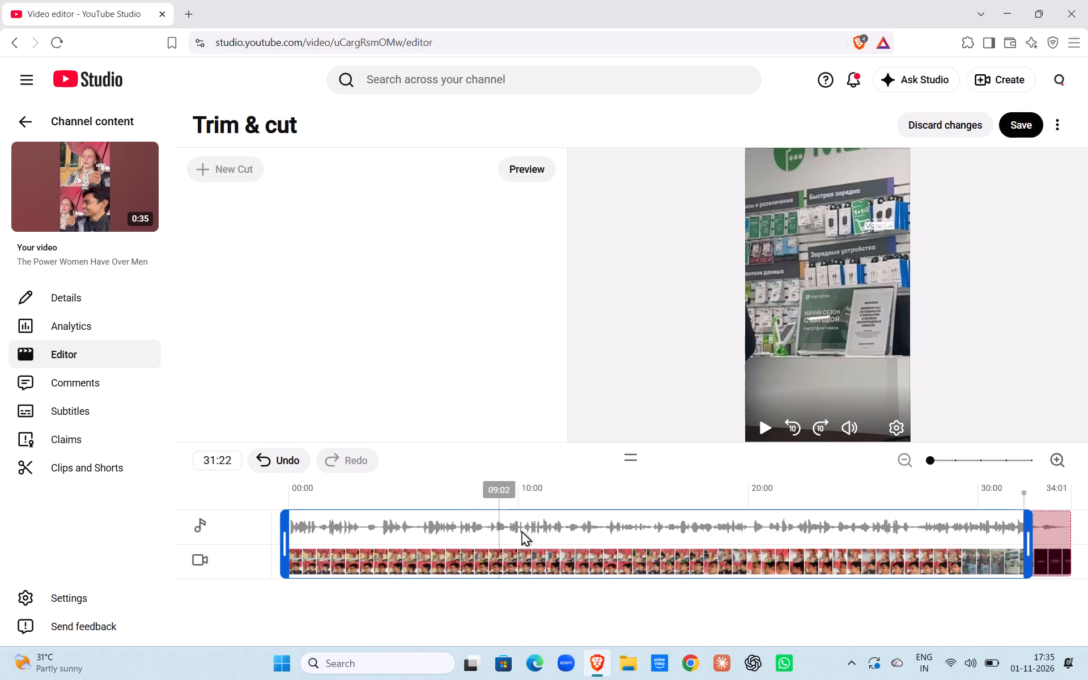
# Play the trimmed short from around the 13:23 mark, skipping ahead to check how it ends.
pyautogui.click(772, 432)
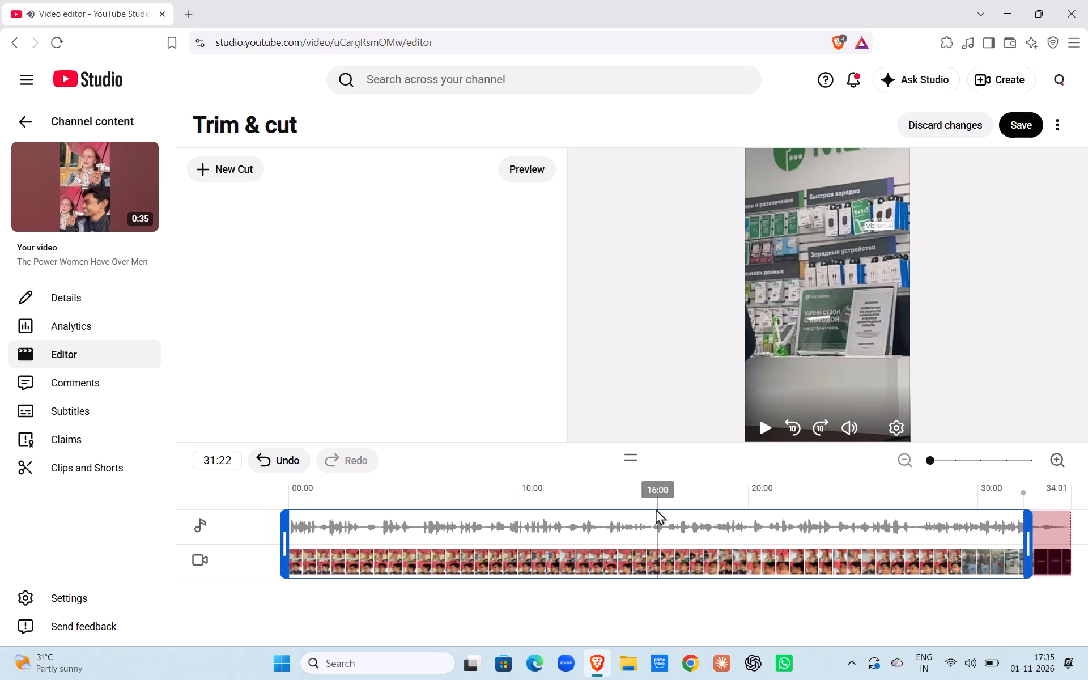
pyautogui.click(759, 428)
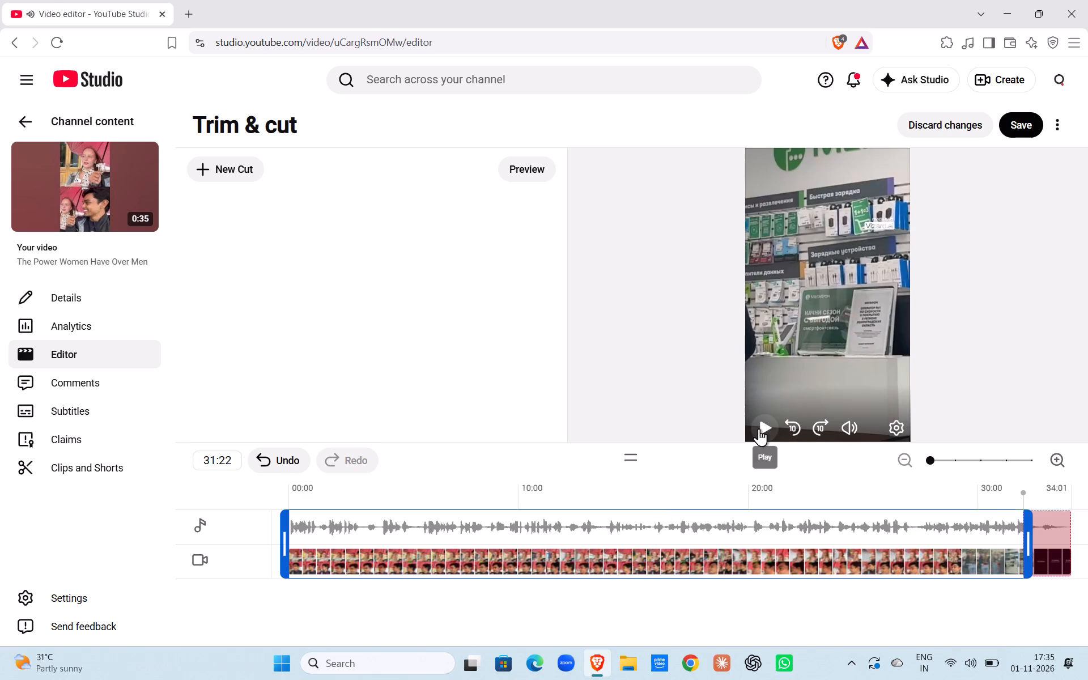
pyautogui.click(611, 542)
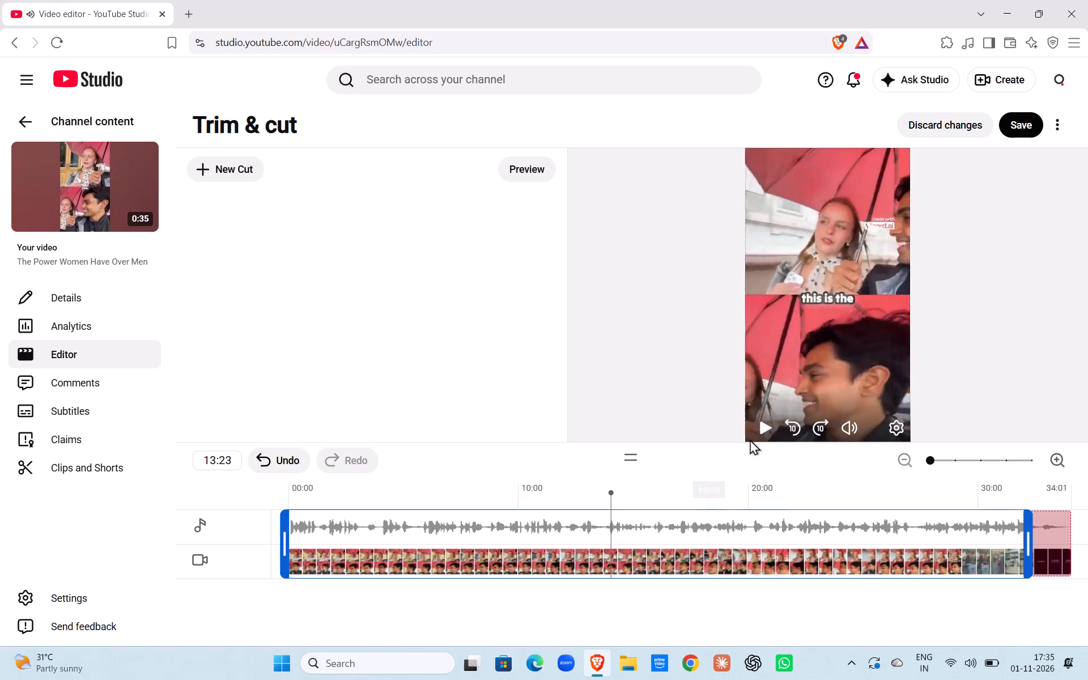
pyautogui.click(758, 424)
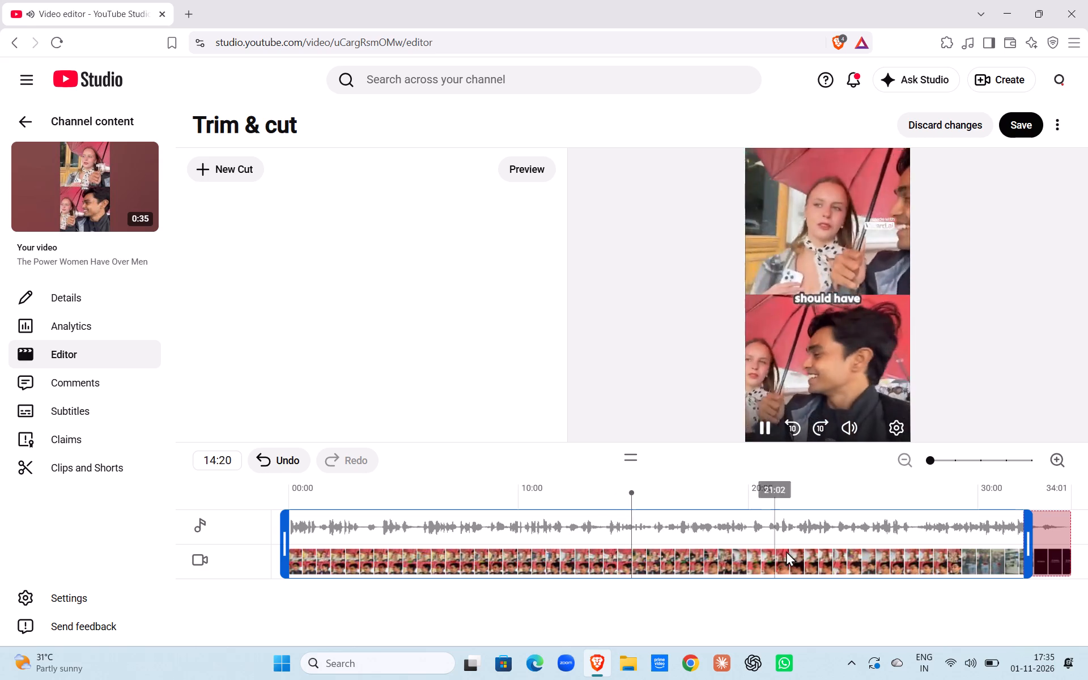
pyautogui.press('Right')
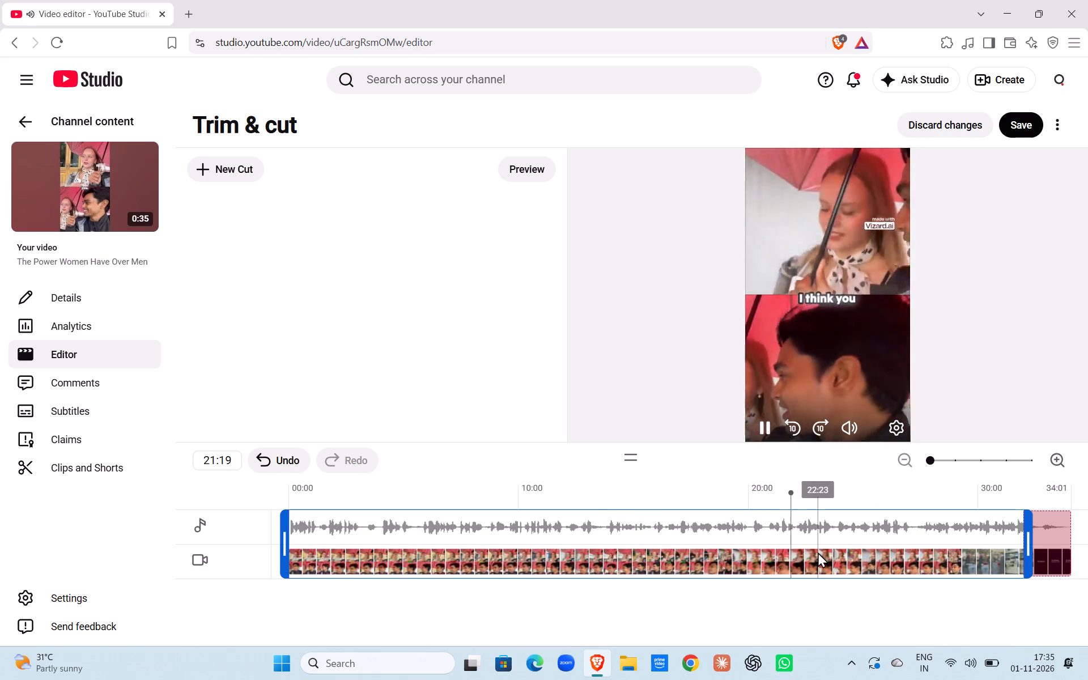
pyautogui.press('Right')
pyautogui.press('Right')
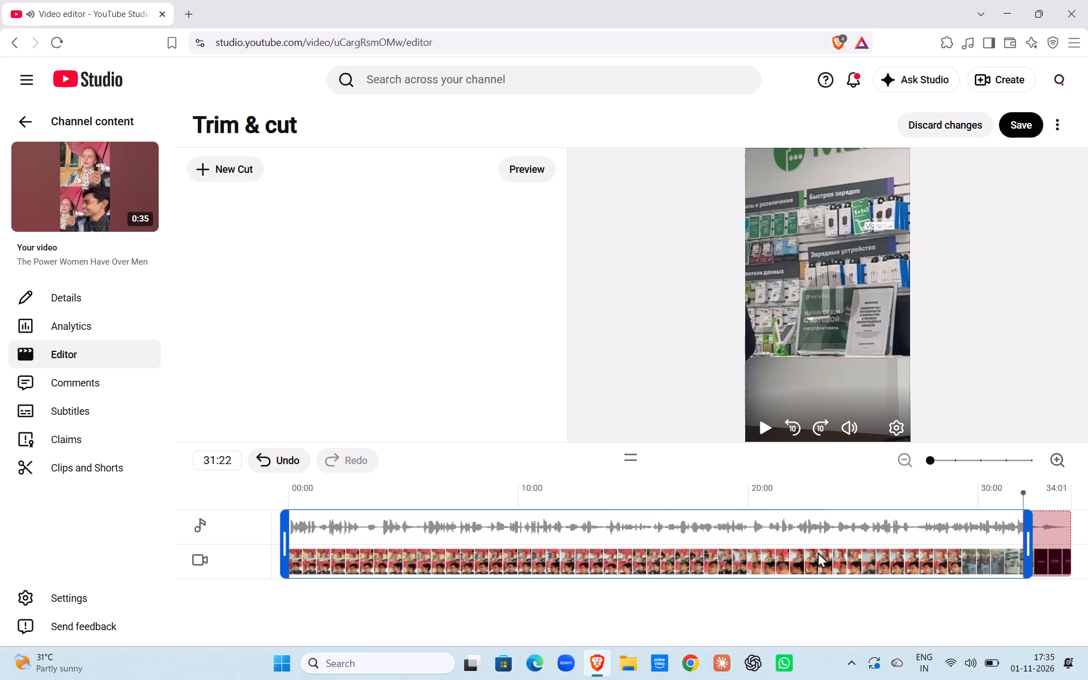
# Save the trimmed video, acknowledging that the changes are permanent and confirming the new length of 0:31.
pyautogui.click(1015, 130)
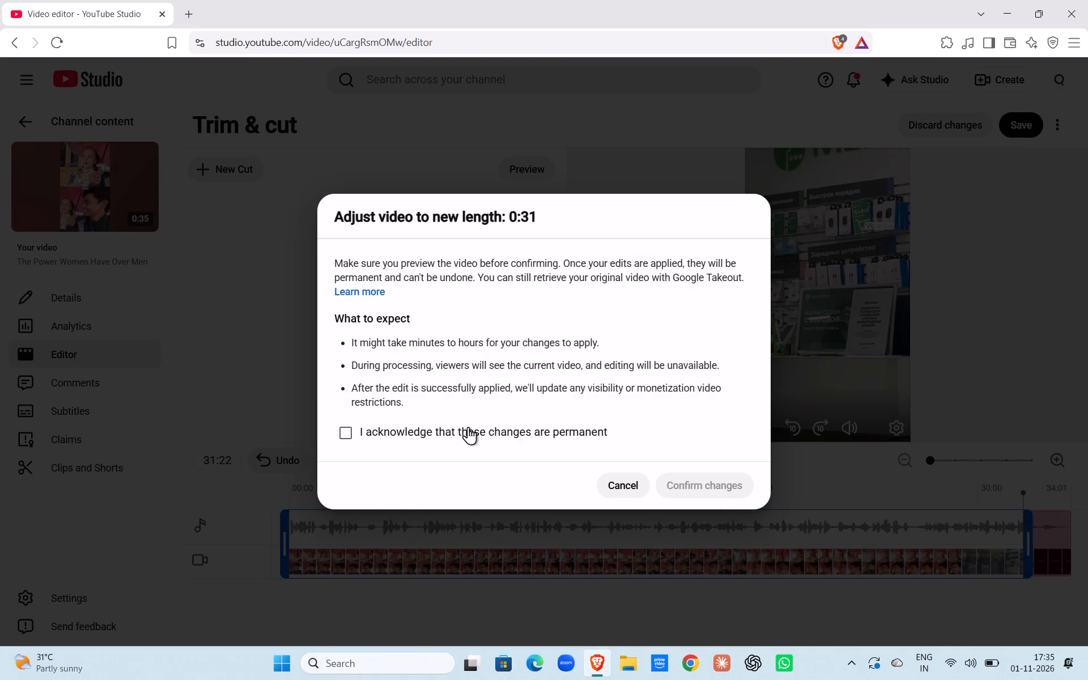
pyautogui.click(468, 427)
pyautogui.click(687, 494)
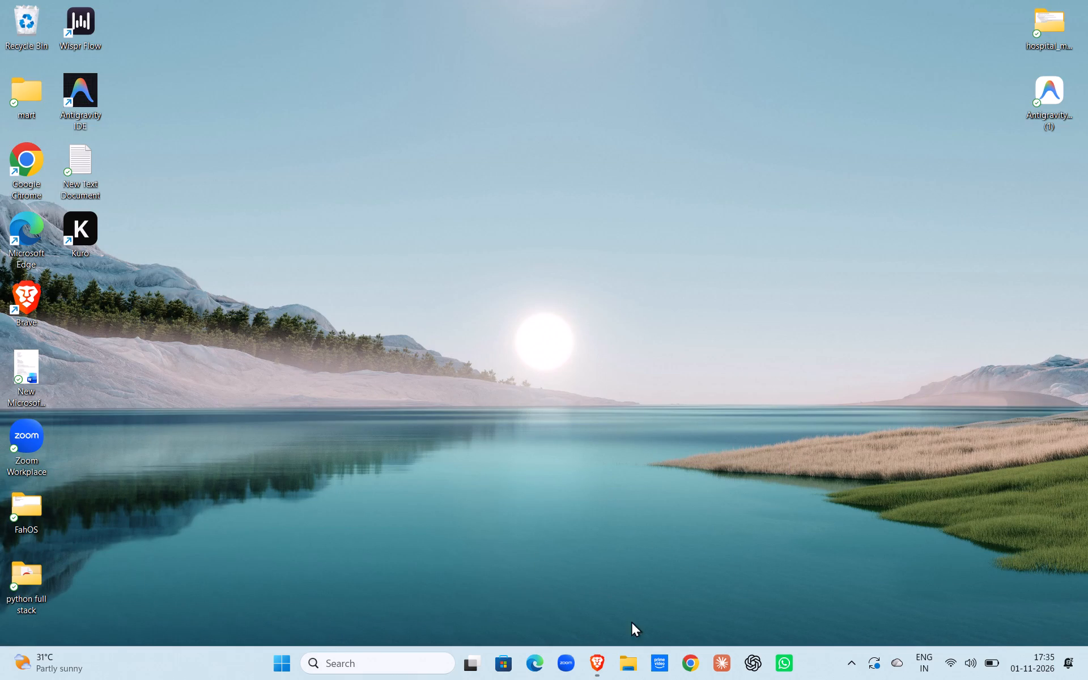
# Switch to Google Chrome, search Google for "emma" and open the Emma Sleep India website.
pyautogui.click(692, 657)
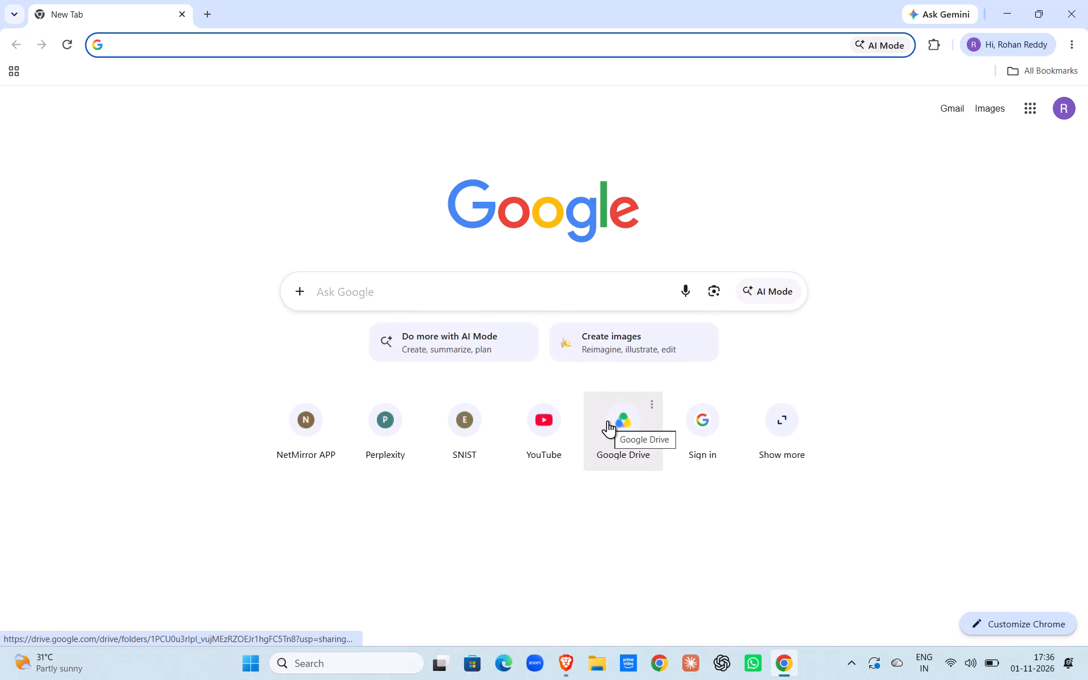
pyautogui.write('emma')
pyautogui.press('Return')
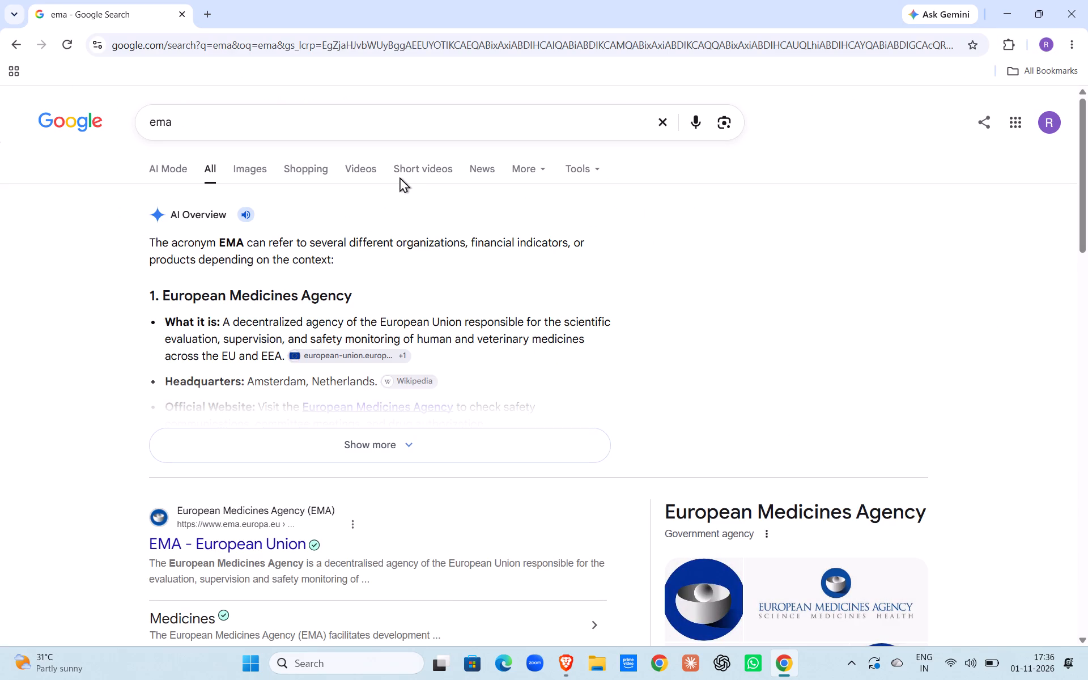
pyautogui.click(400, 134)
pyautogui.press('BackSpace')
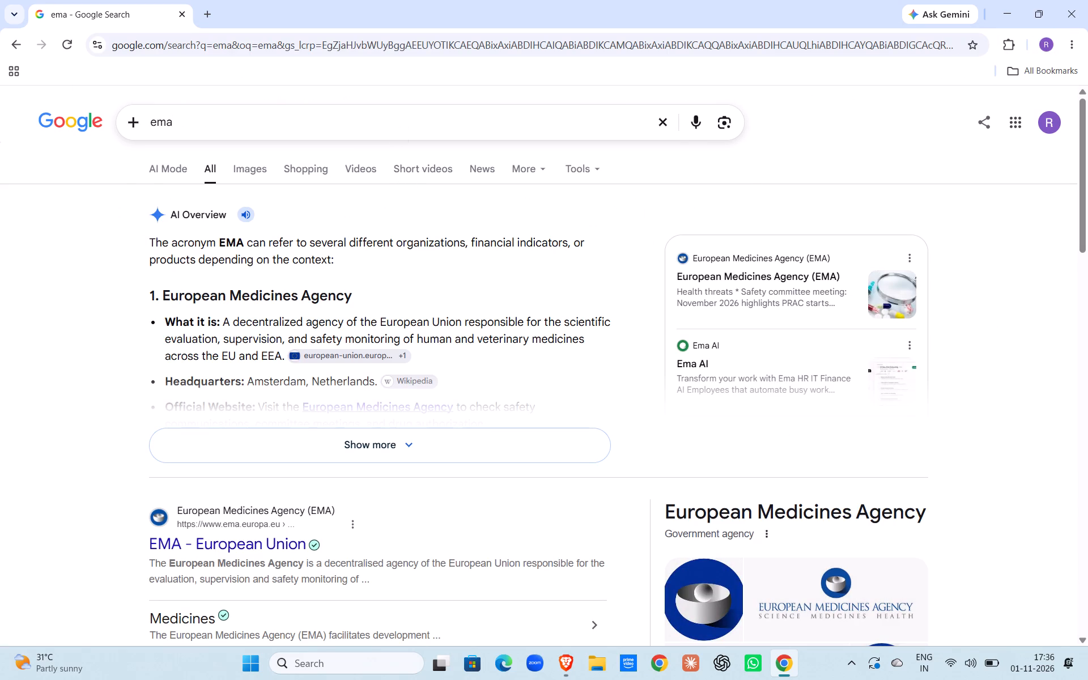
pyautogui.write('ma')
pyautogui.press('Return')
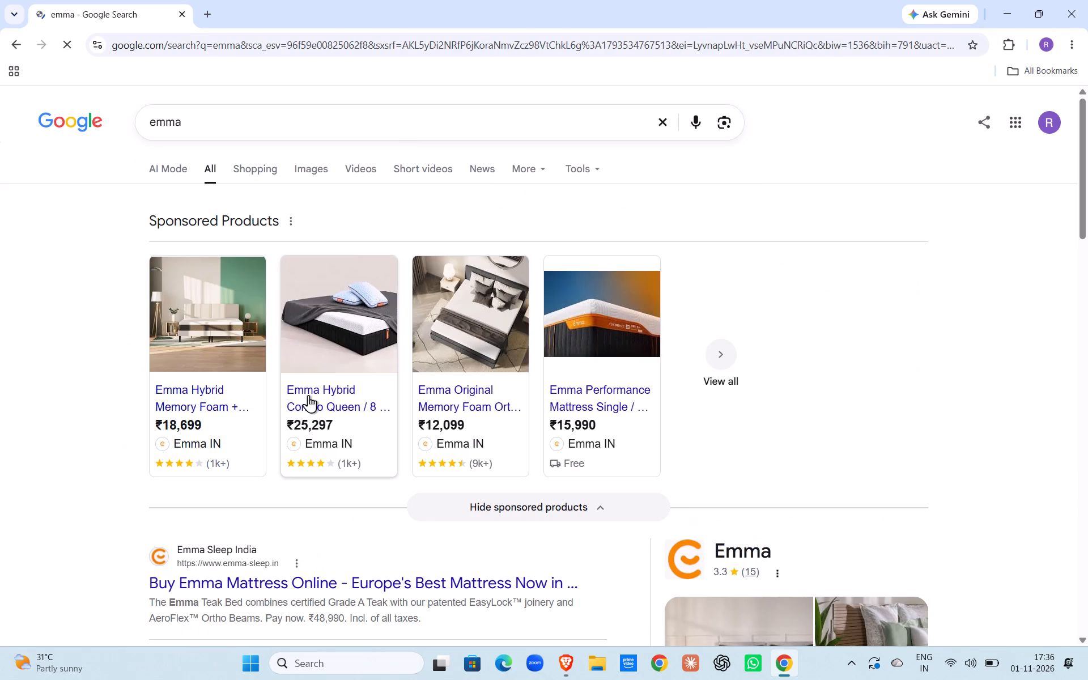
pyautogui.click(326, 600)
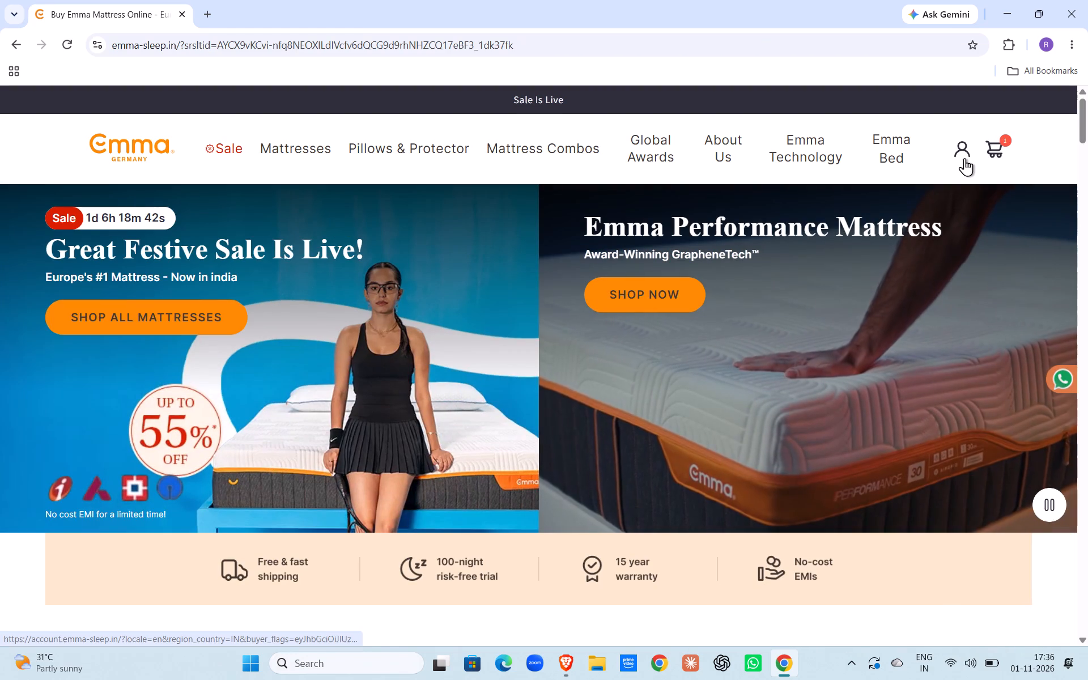
# Open the confirmed mattress order from the Emma account and review its status, items, totals and shipping details.
pyautogui.click(964, 158)
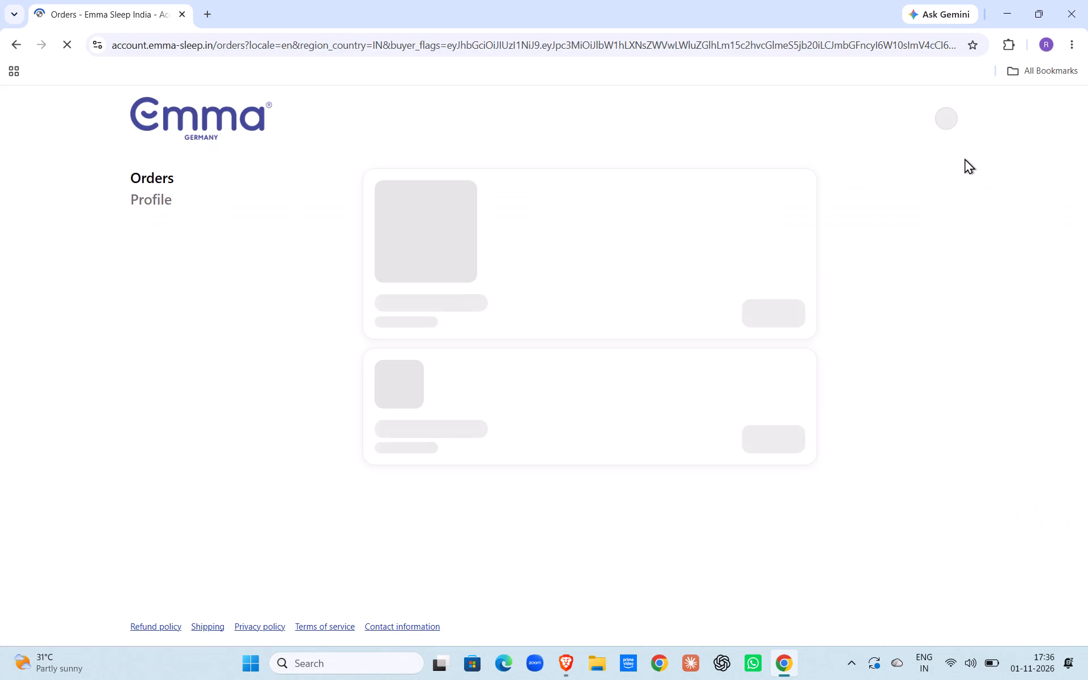
pyautogui.click(661, 256)
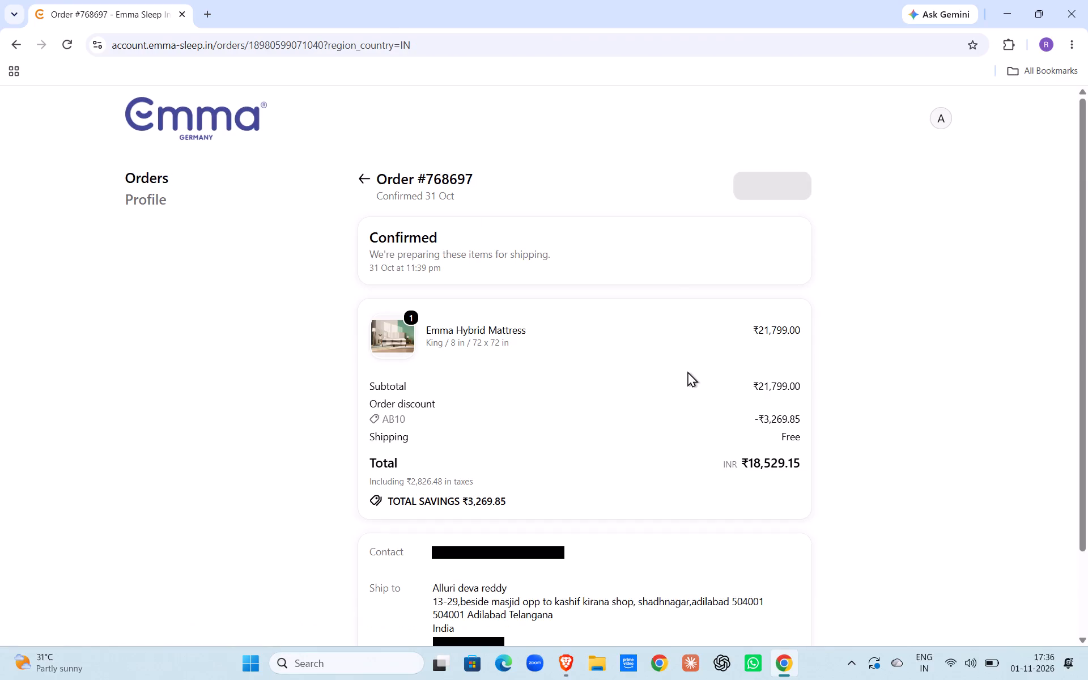
pyautogui.scroll(-10, 687, 371)
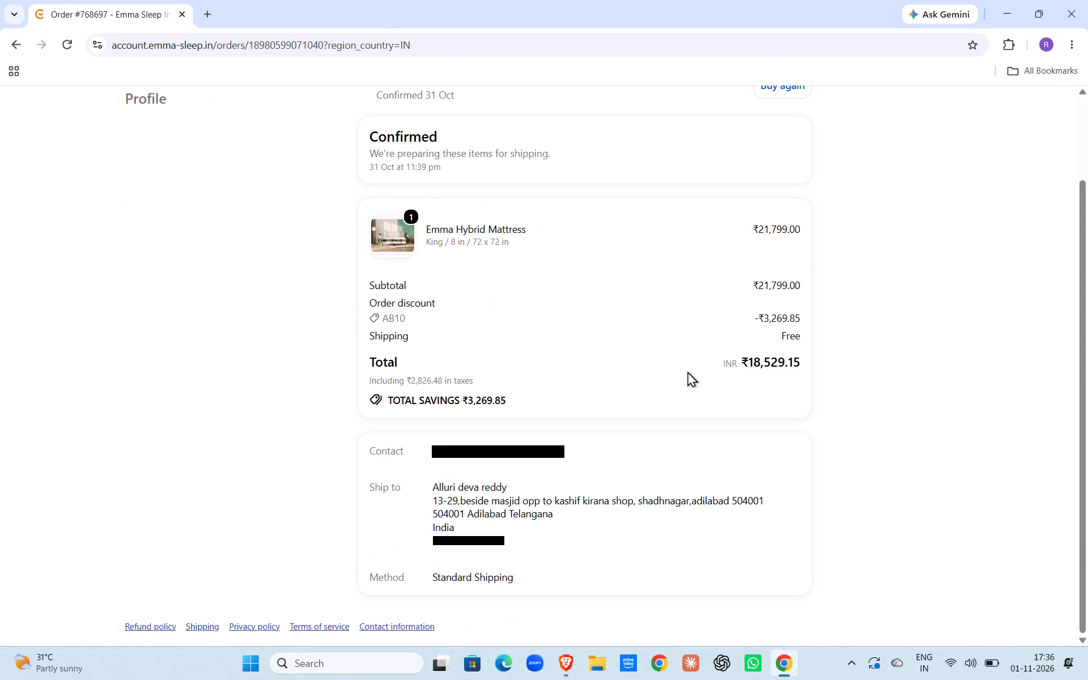
pyautogui.scroll(-2, 687, 371)
pyautogui.scroll(7, 952, 427)
pyautogui.hscroll(3, 952, 427)
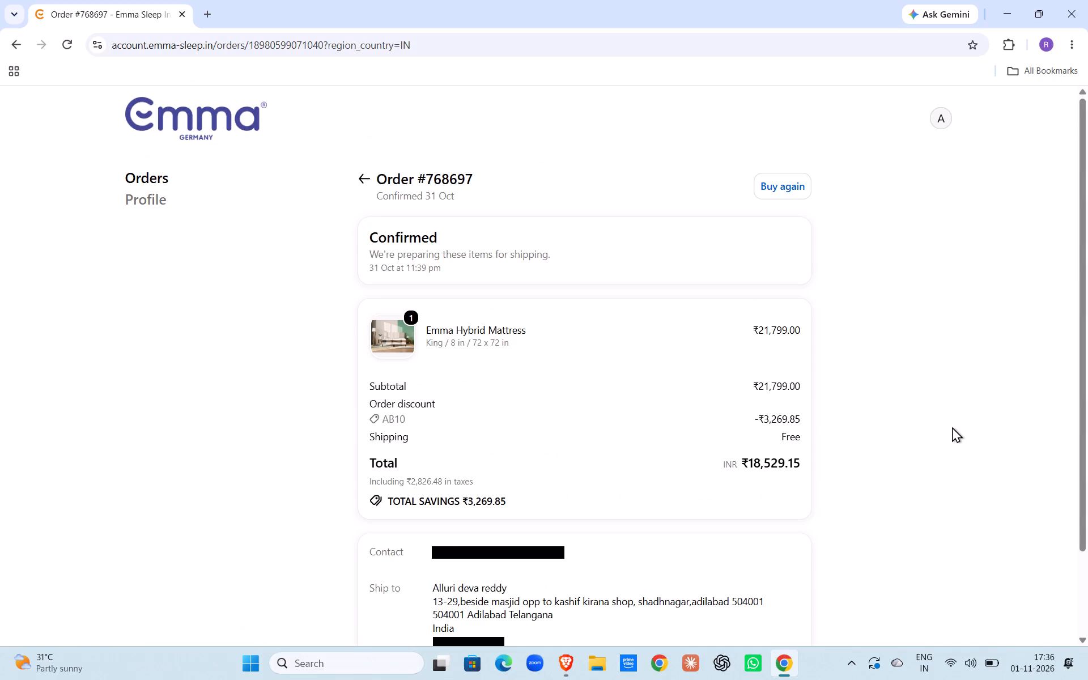
pyautogui.hscroll(1, 952, 427)
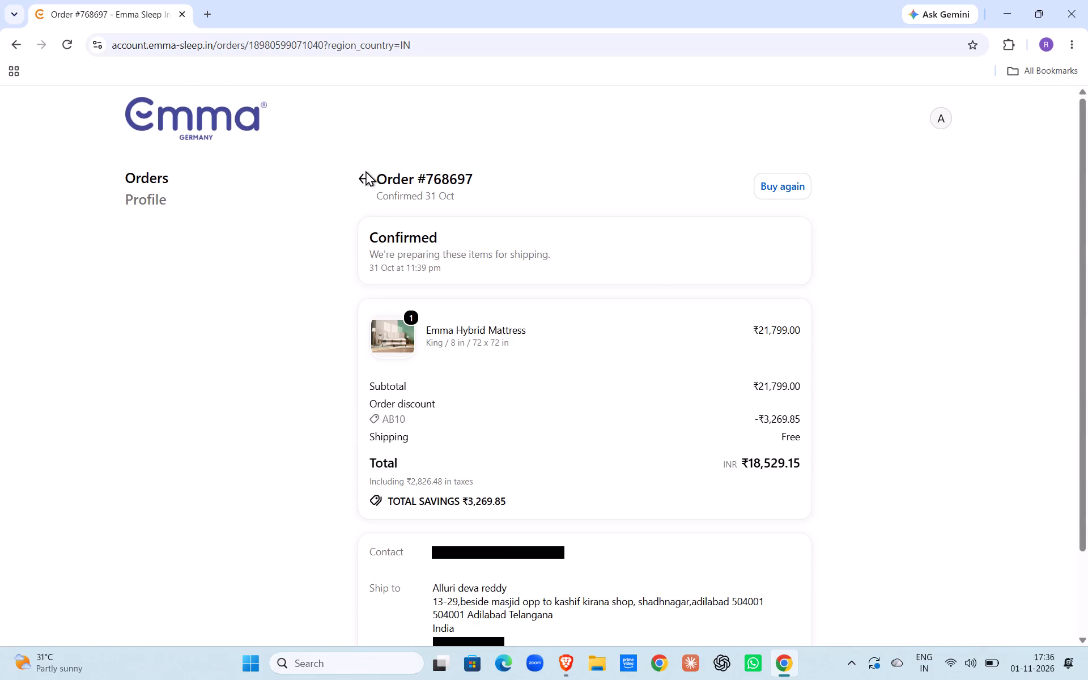
# Return from the order details to the account's Orders list.
pyautogui.click(365, 171)
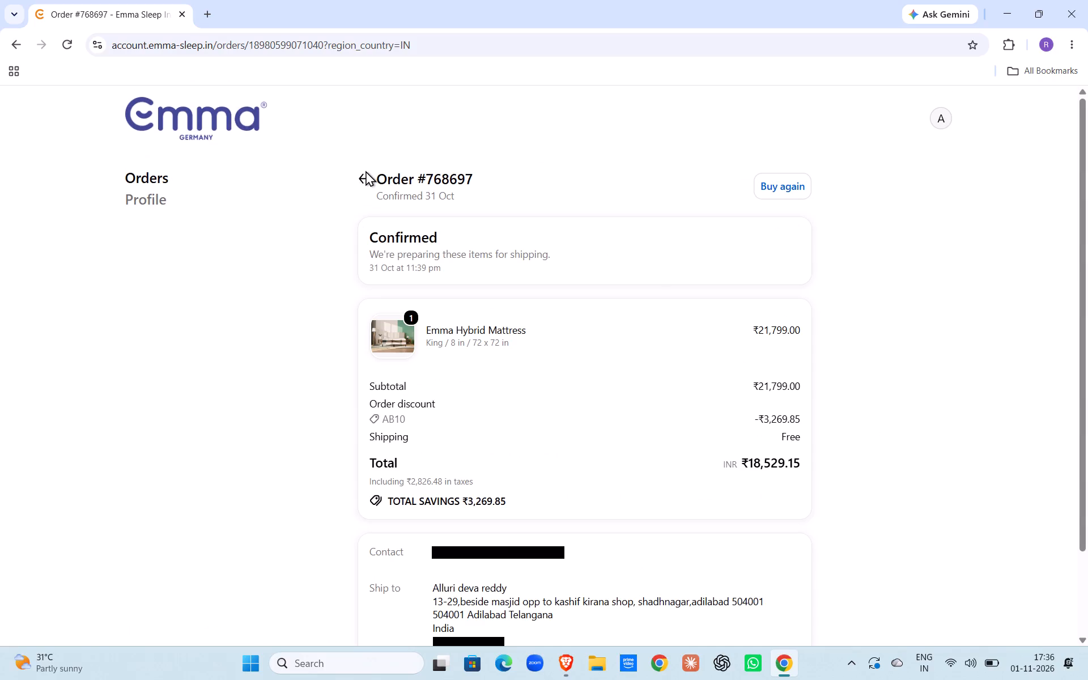
pyautogui.click(365, 171)
pyautogui.click(364, 177)
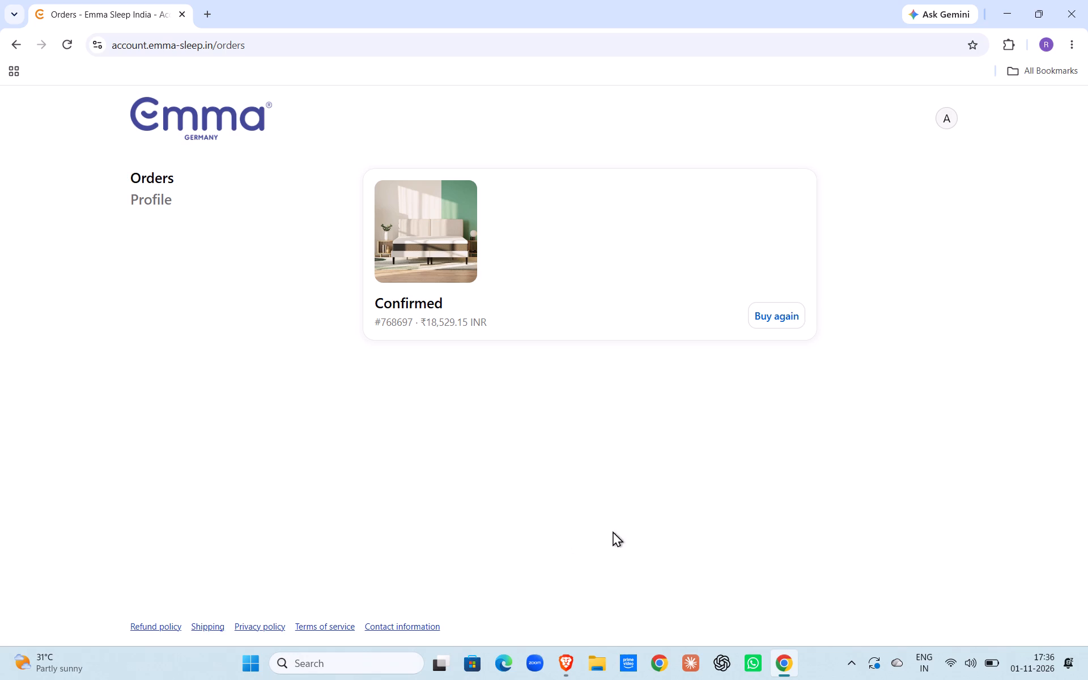
pyautogui.scroll(-5, 716, 509)
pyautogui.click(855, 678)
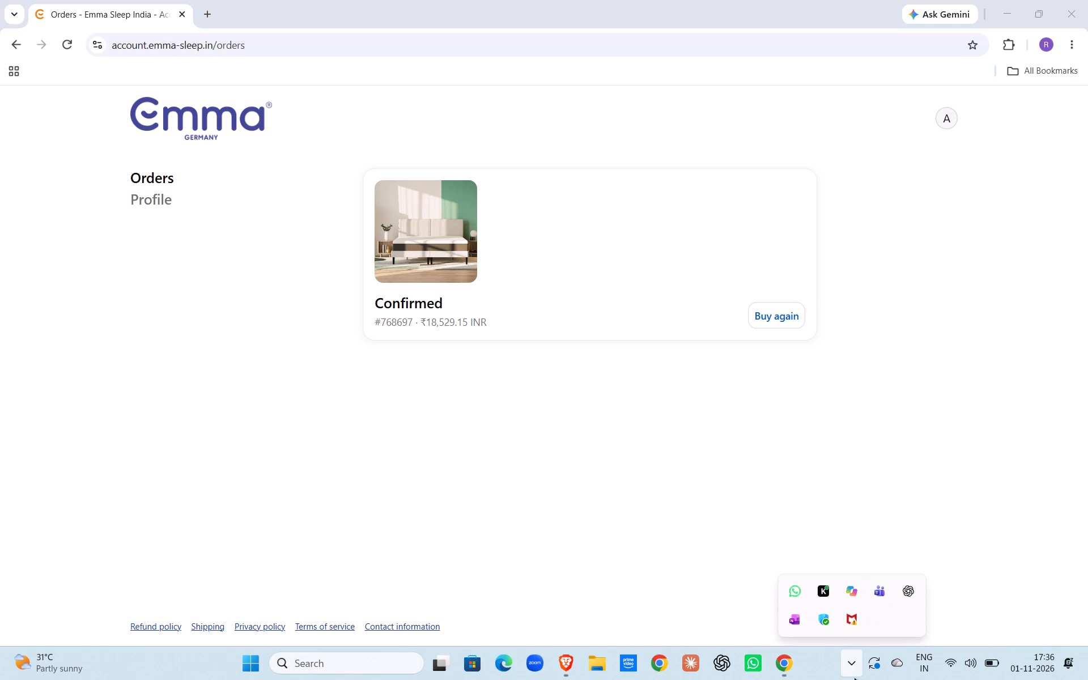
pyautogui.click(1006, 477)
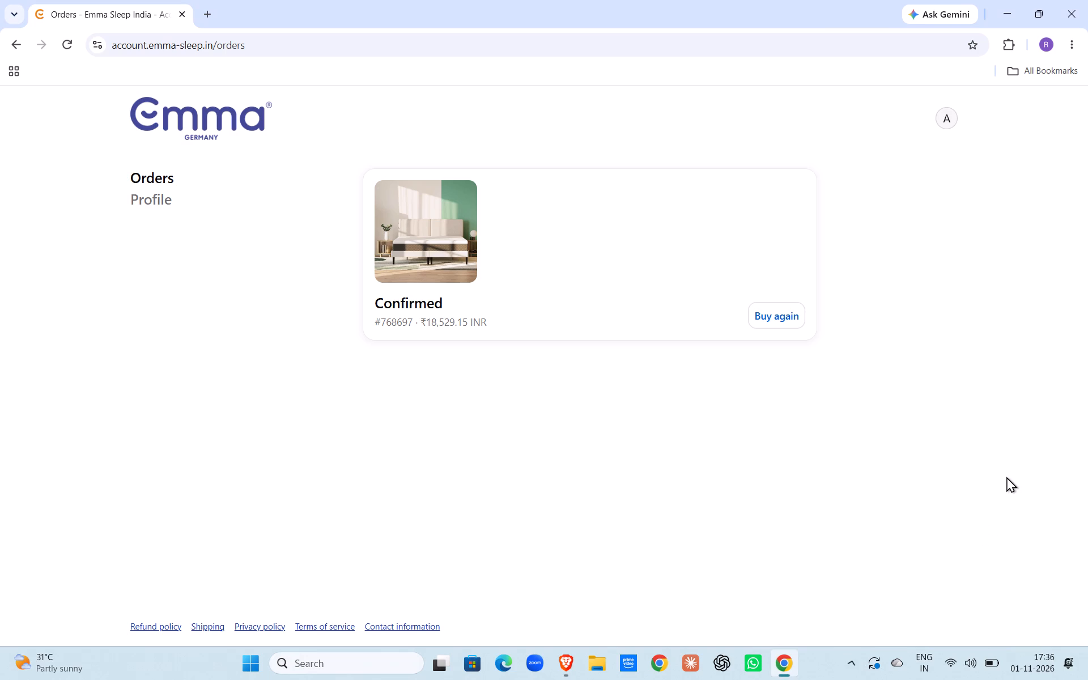
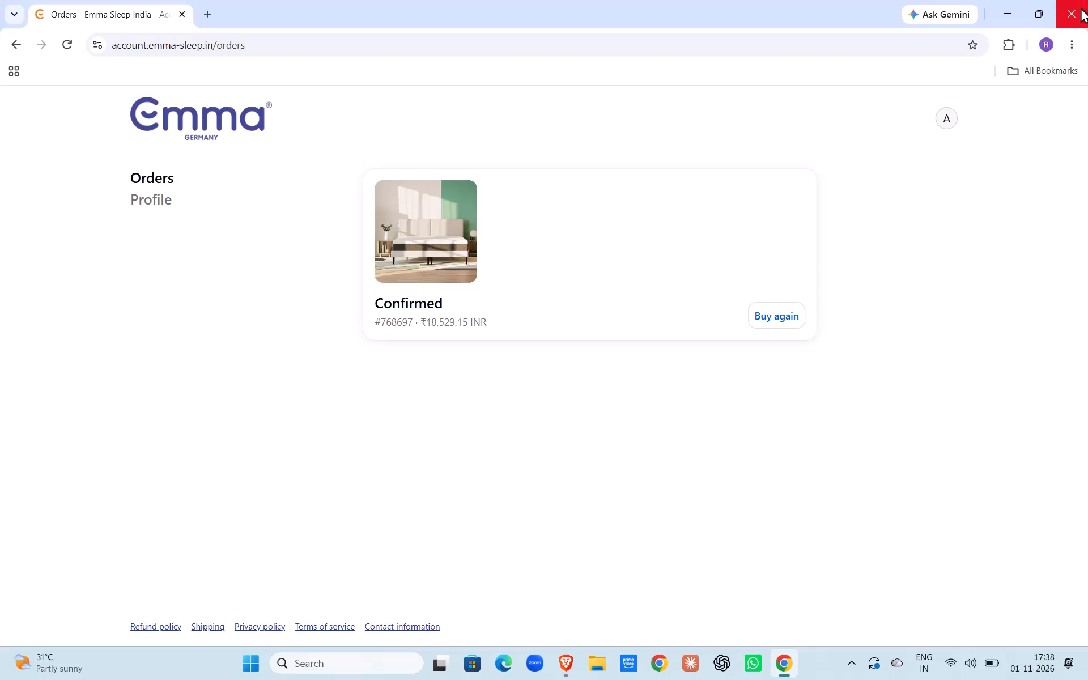
# Close the Chrome window with the Emma orders and switch to Brave, back to the short's video editor.
pyautogui.click(1081, 7)
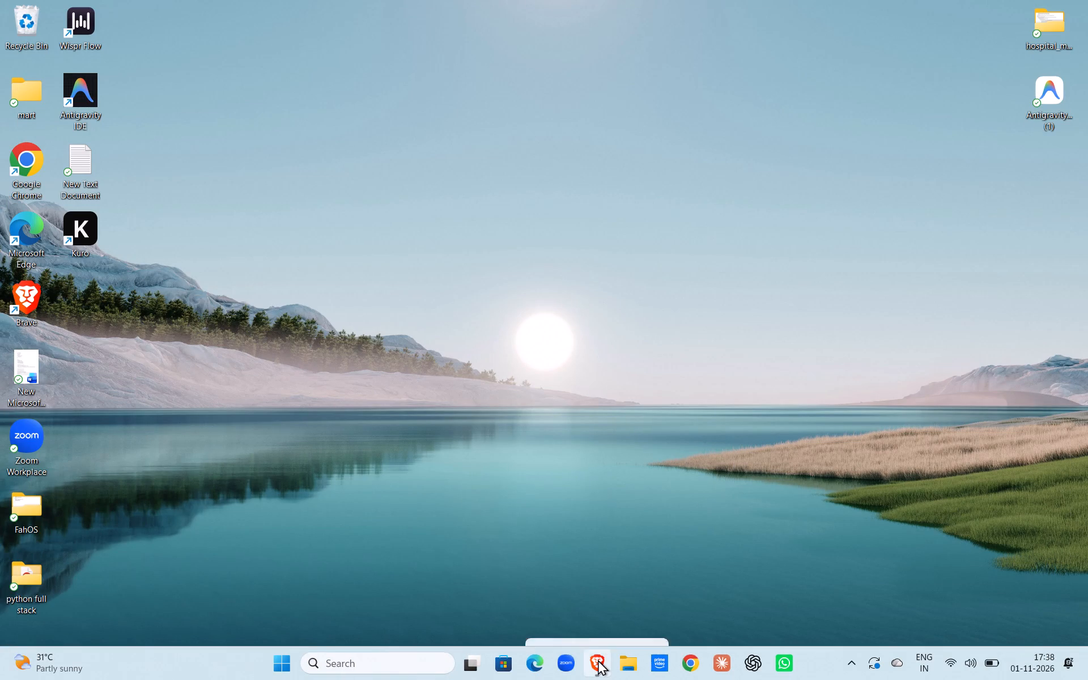
pyautogui.click(598, 660)
pyautogui.scroll(1, 678, 414)
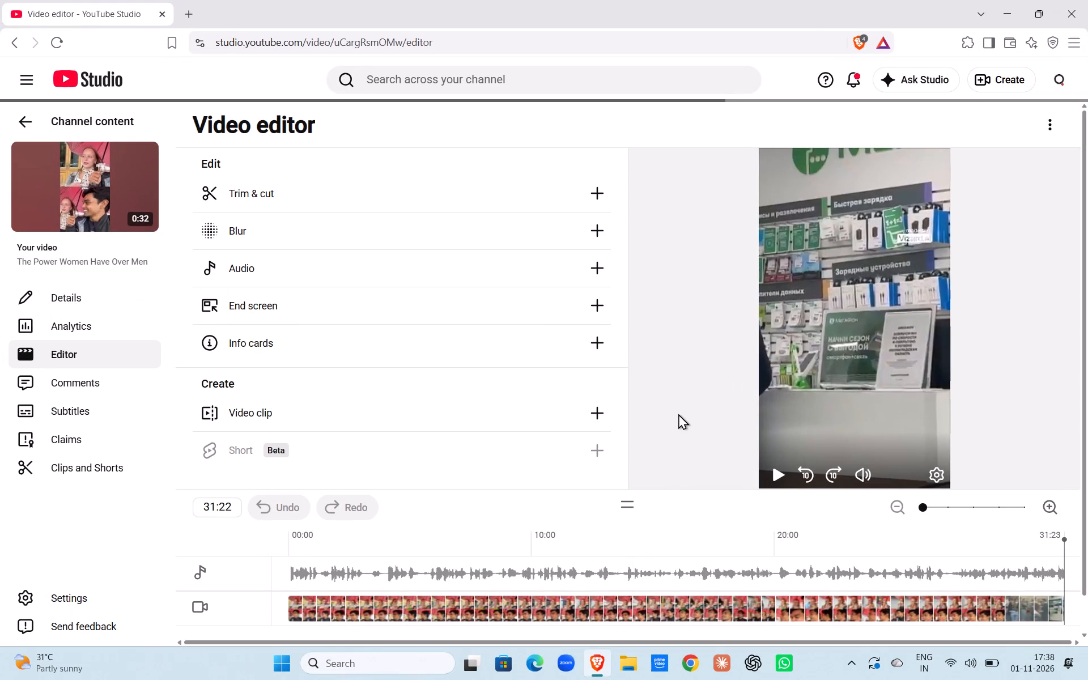
pyautogui.scroll(3, 678, 414)
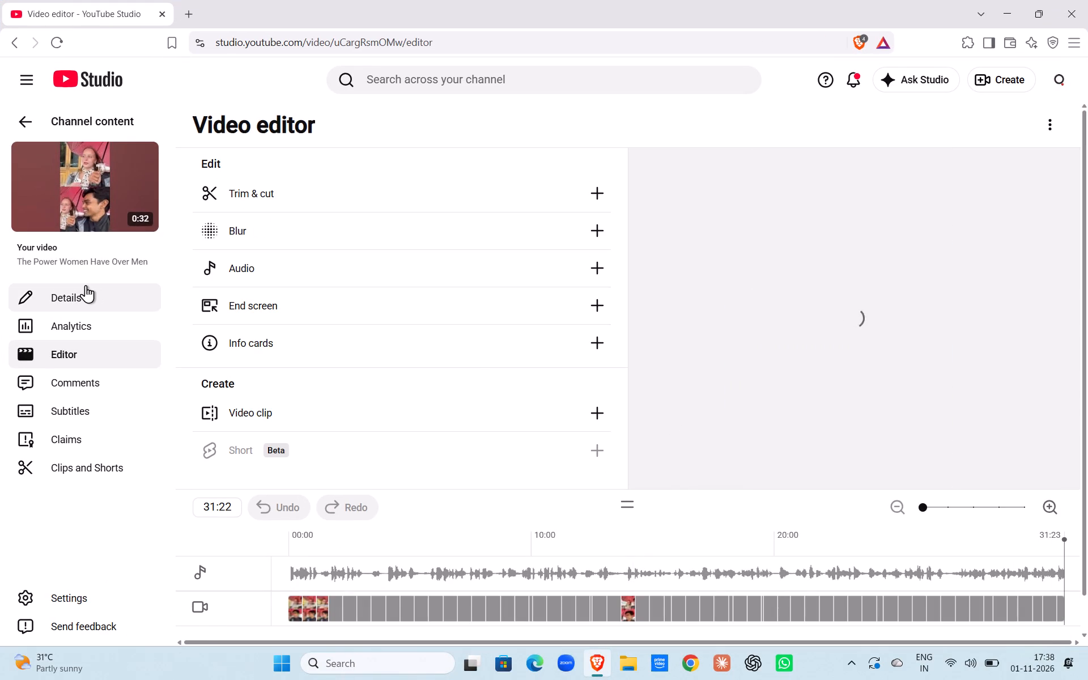
# Open the details of "The Power Women Have Over Men" and preview the end of the video.
pyautogui.click(85, 286)
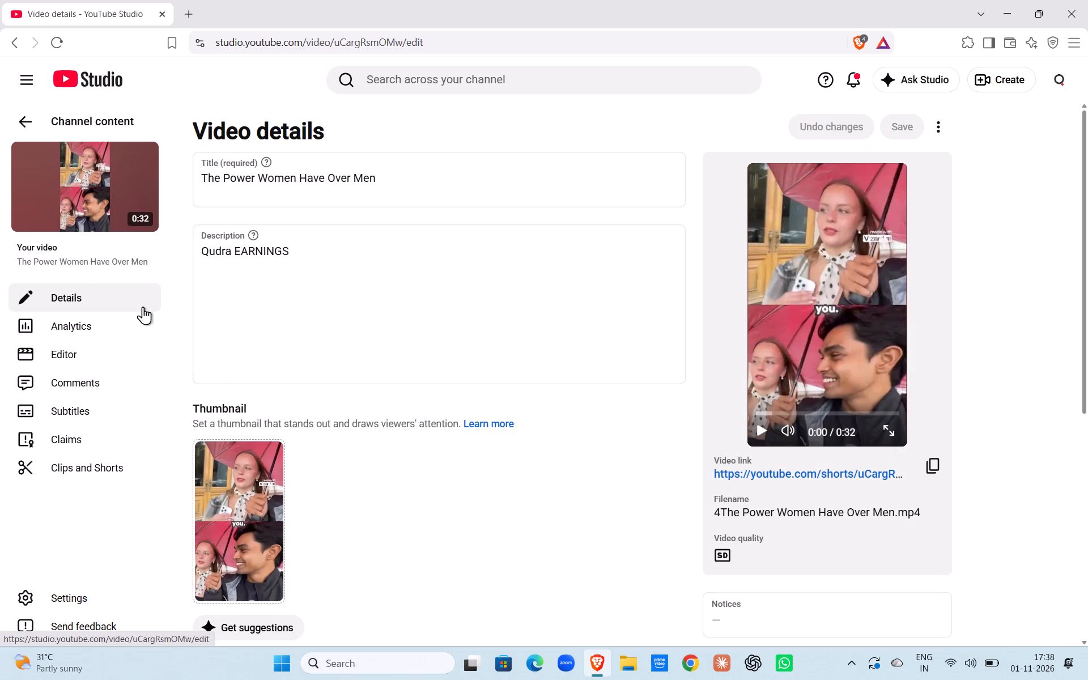
pyautogui.click(885, 410)
pyautogui.click(756, 424)
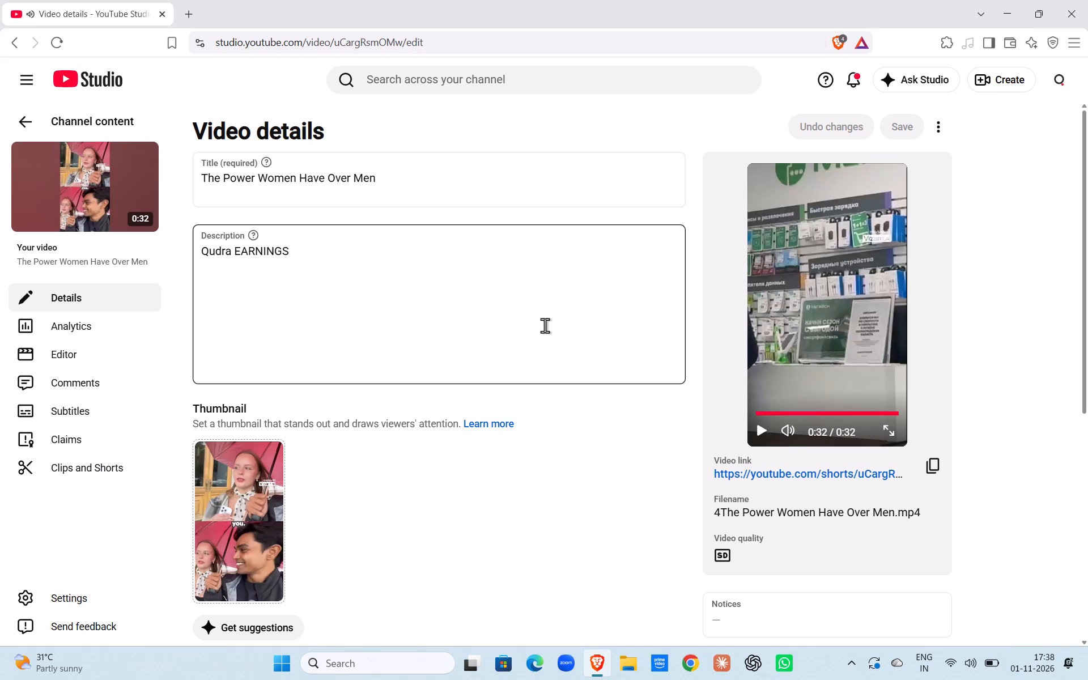
# Set the short's visibility to Public.
pyautogui.scroll(-3, 545, 325)
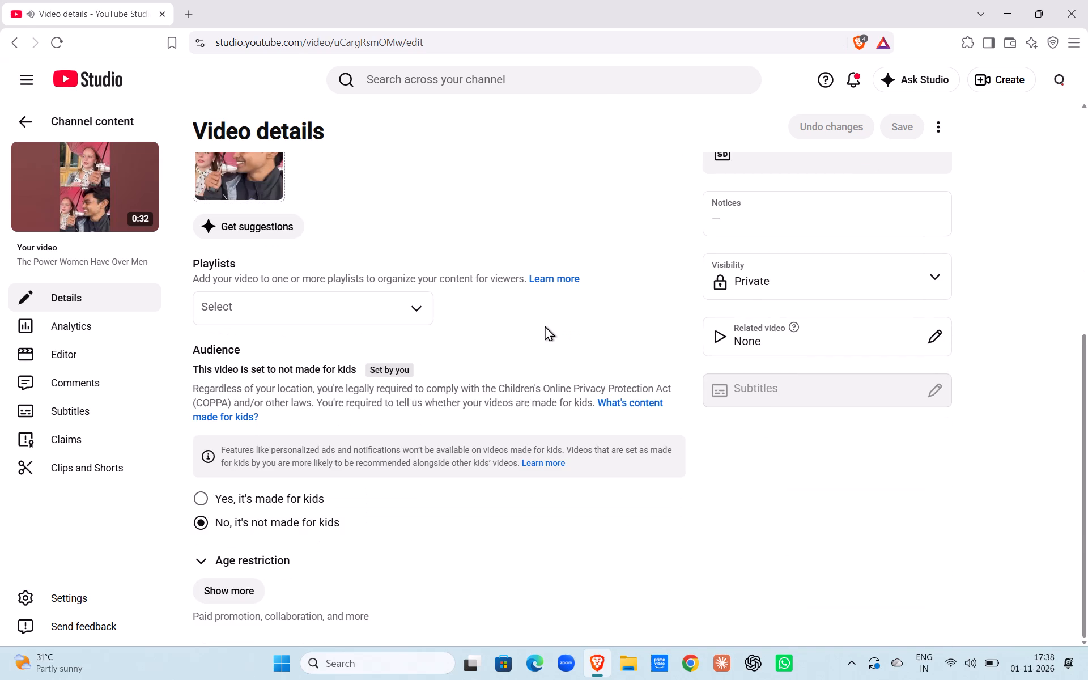
pyautogui.scroll(-1, 545, 325)
pyautogui.click(821, 264)
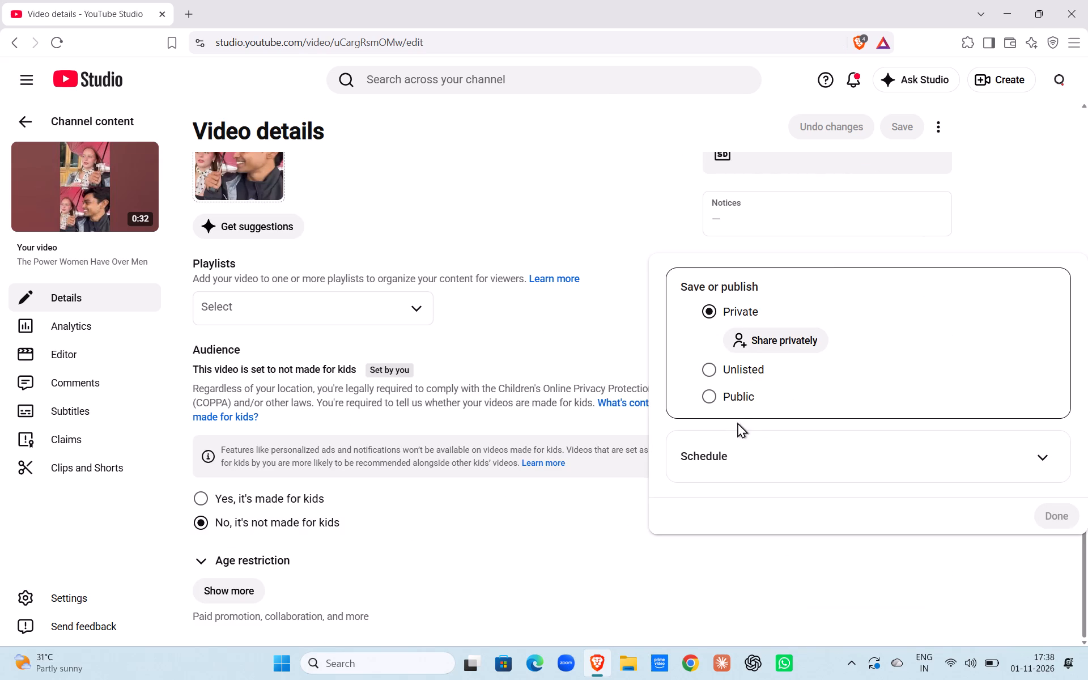
pyautogui.click(734, 396)
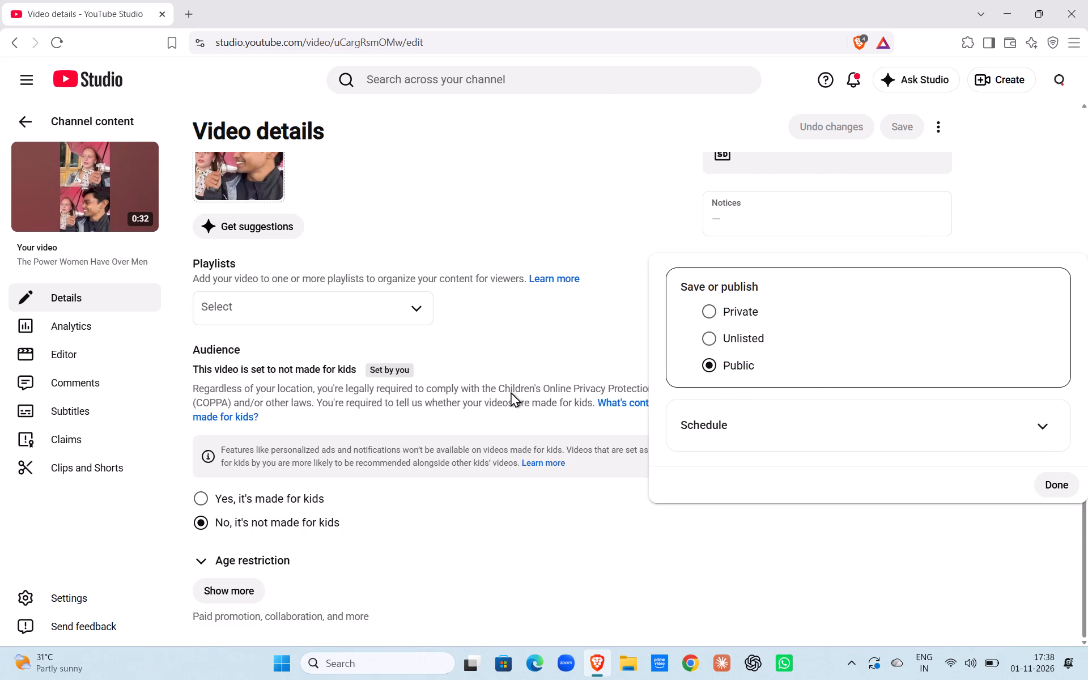
pyautogui.scroll(3, 511, 392)
pyautogui.scroll(4, 495, 300)
pyautogui.hscroll(1, 495, 300)
pyautogui.hscroll(-1, 495, 300)
pyautogui.click(1061, 479)
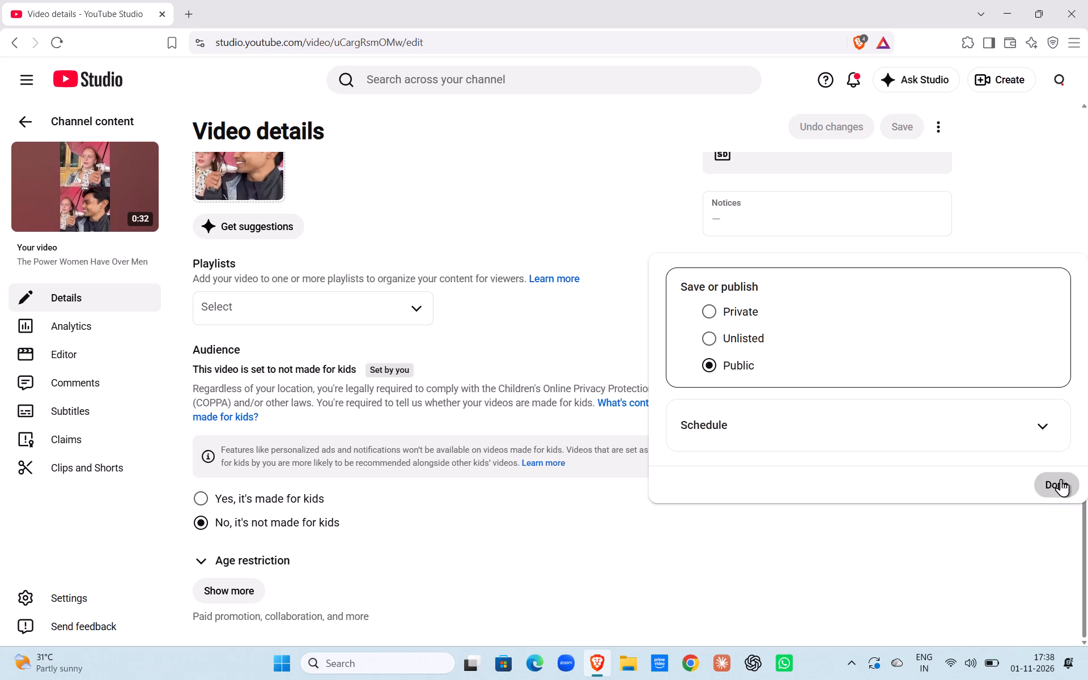
# Look over the video details of "The Power Women Have Over Men" and save the visibility change.
pyautogui.scroll(7, 923, 375)
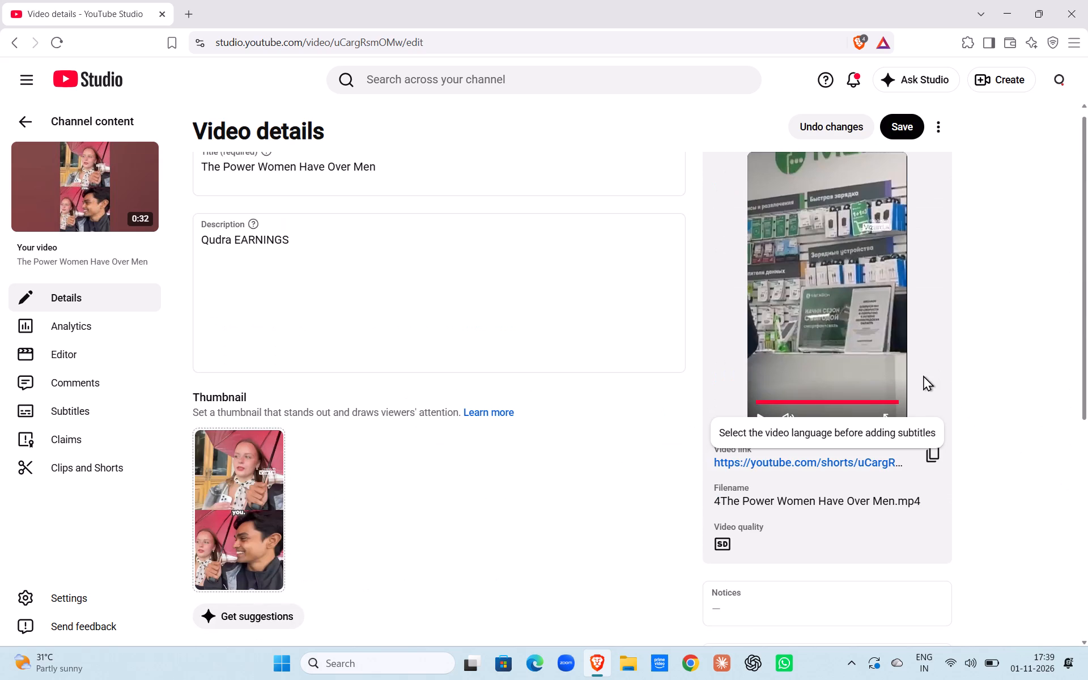
pyautogui.scroll(-3, 923, 375)
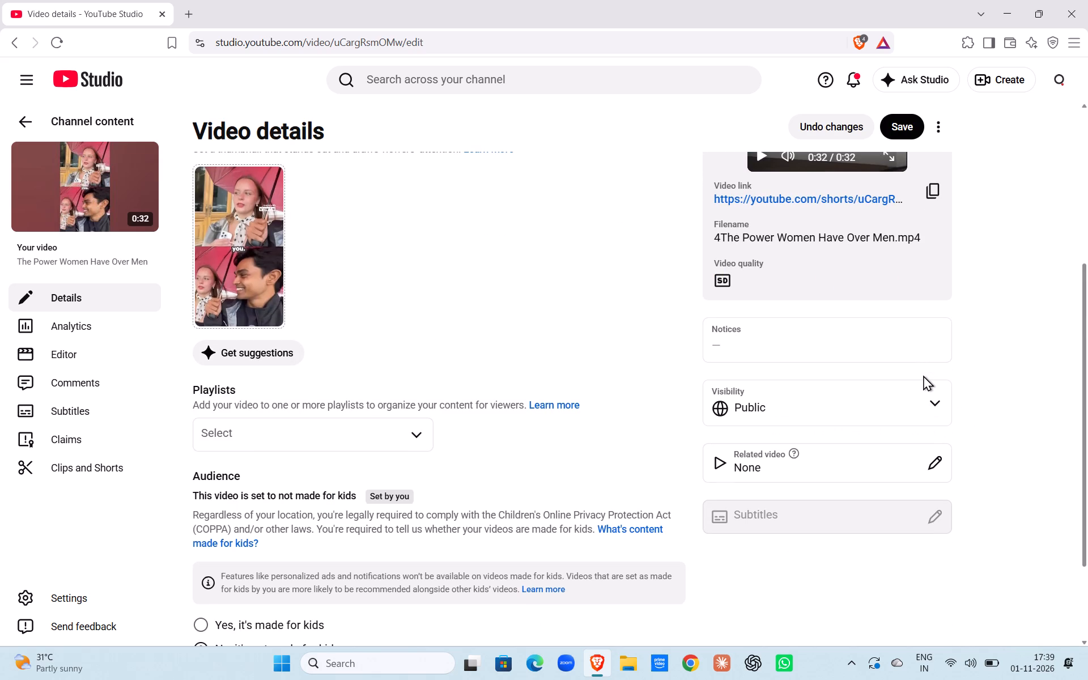
pyautogui.click(885, 331)
pyautogui.click(721, 334)
pyautogui.scroll(7, 601, 283)
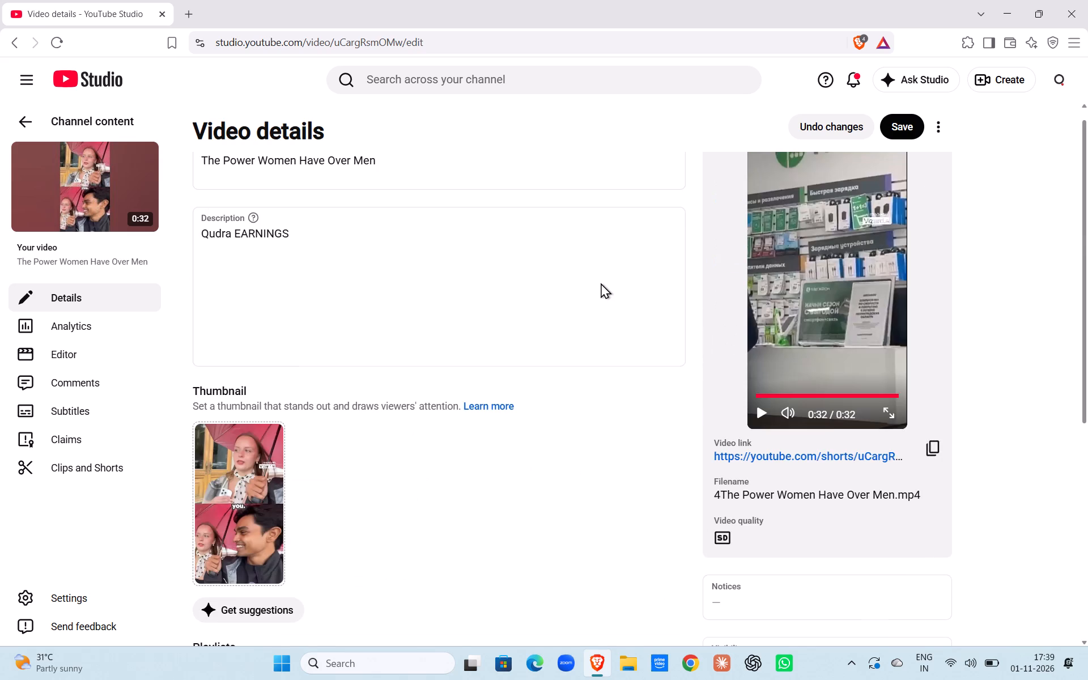
pyautogui.scroll(7, 601, 283)
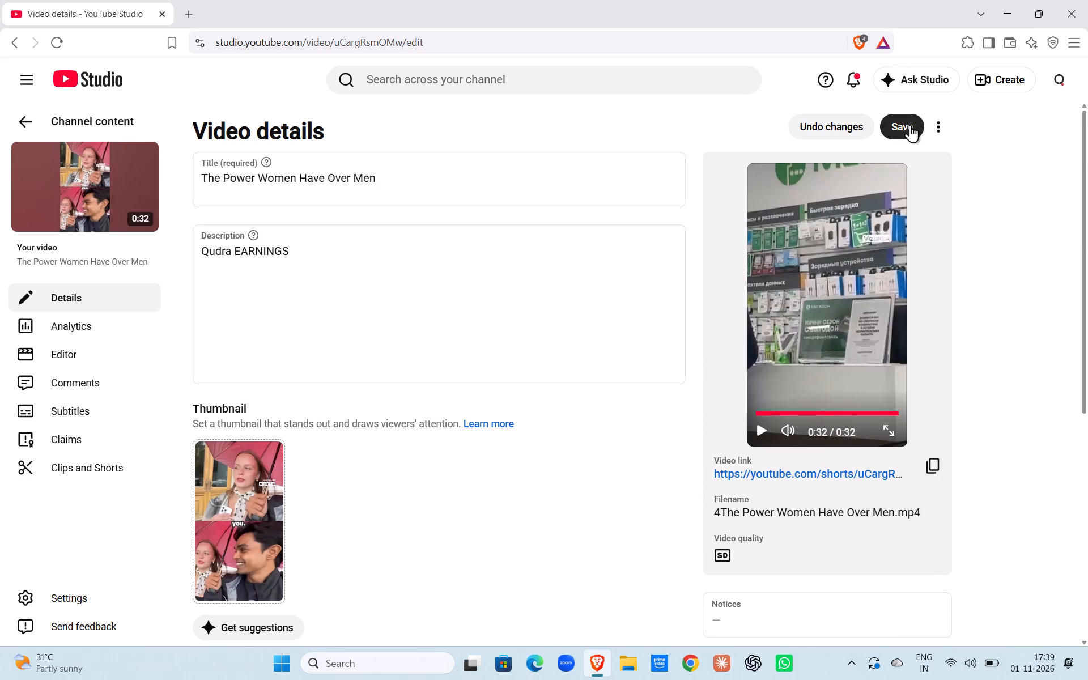
pyautogui.click(910, 124)
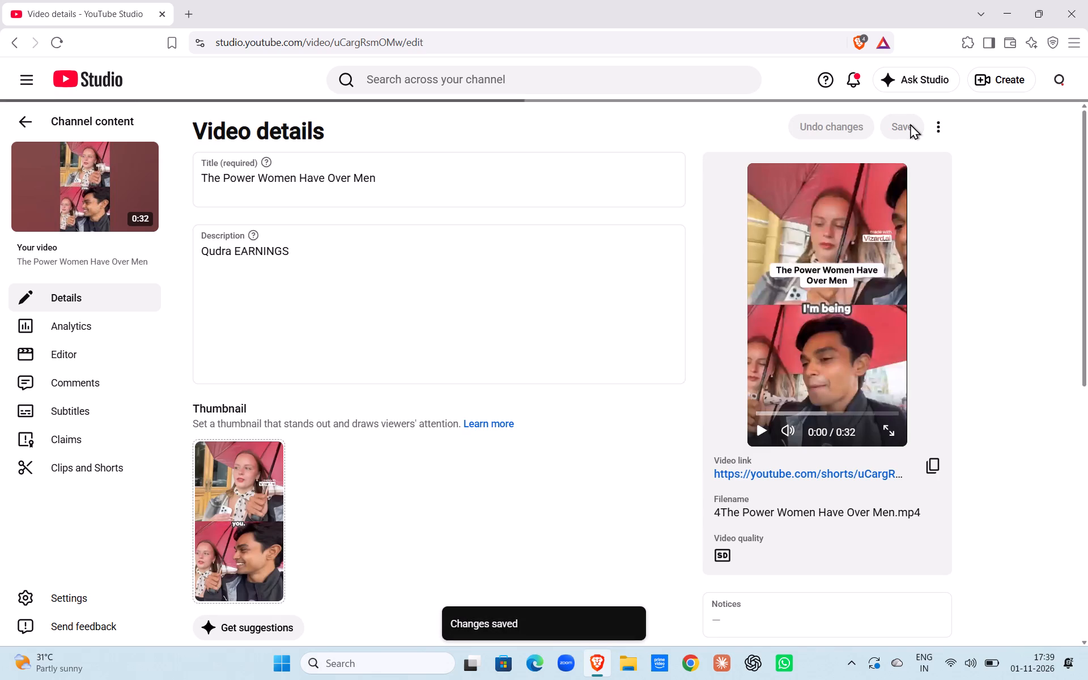
# Check the Reach and Overview analytics of "The Power Women Have Over Men".
pyautogui.click(97, 332)
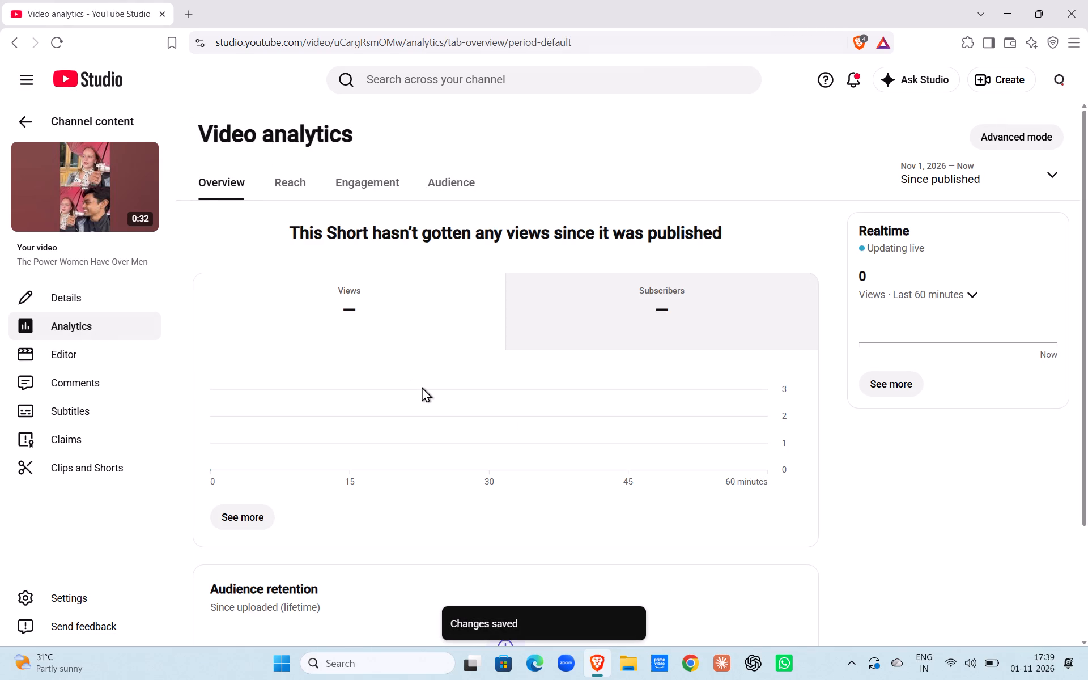
pyautogui.click(297, 189)
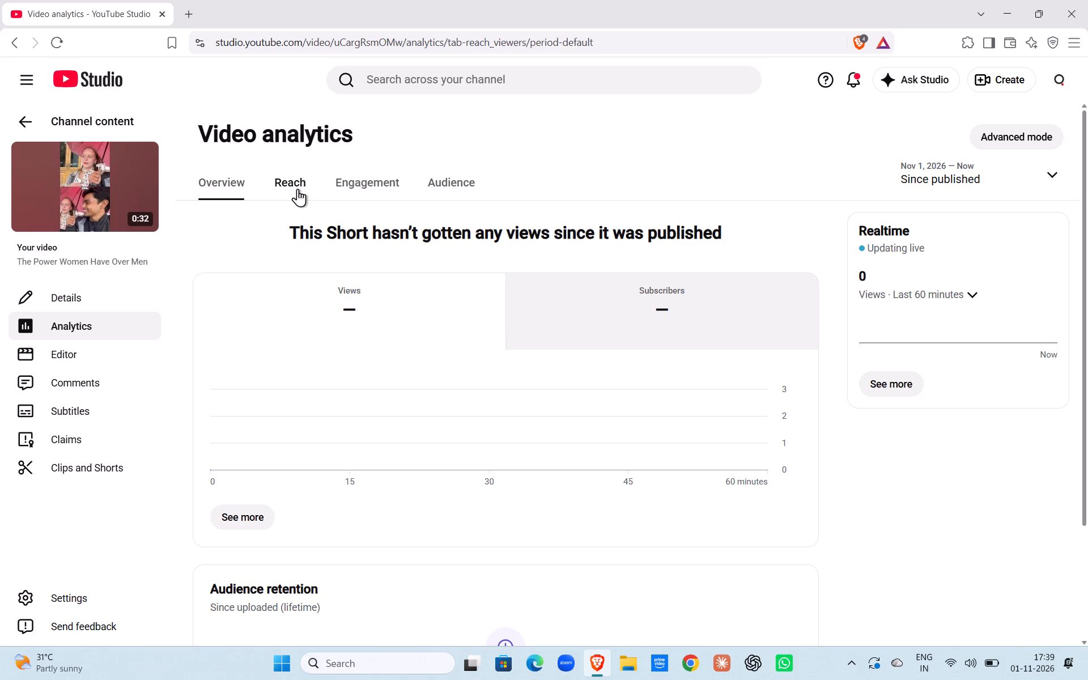
pyautogui.click(212, 180)
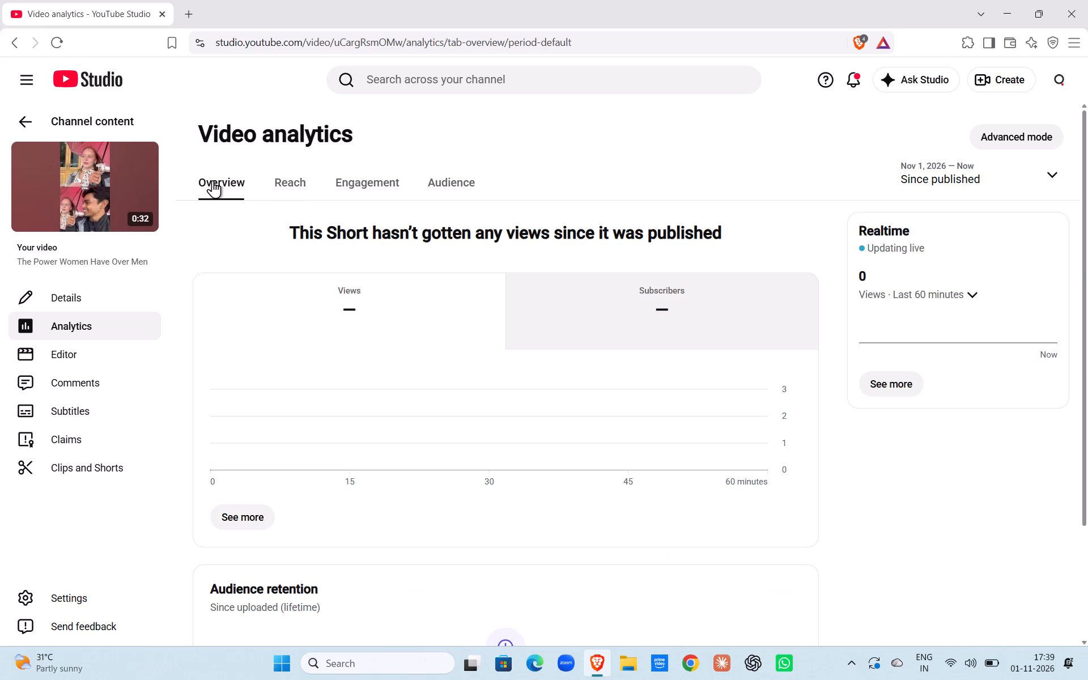
# Leave the short's analytics and return to the channel's list of Shorts.
pyautogui.click(92, 297)
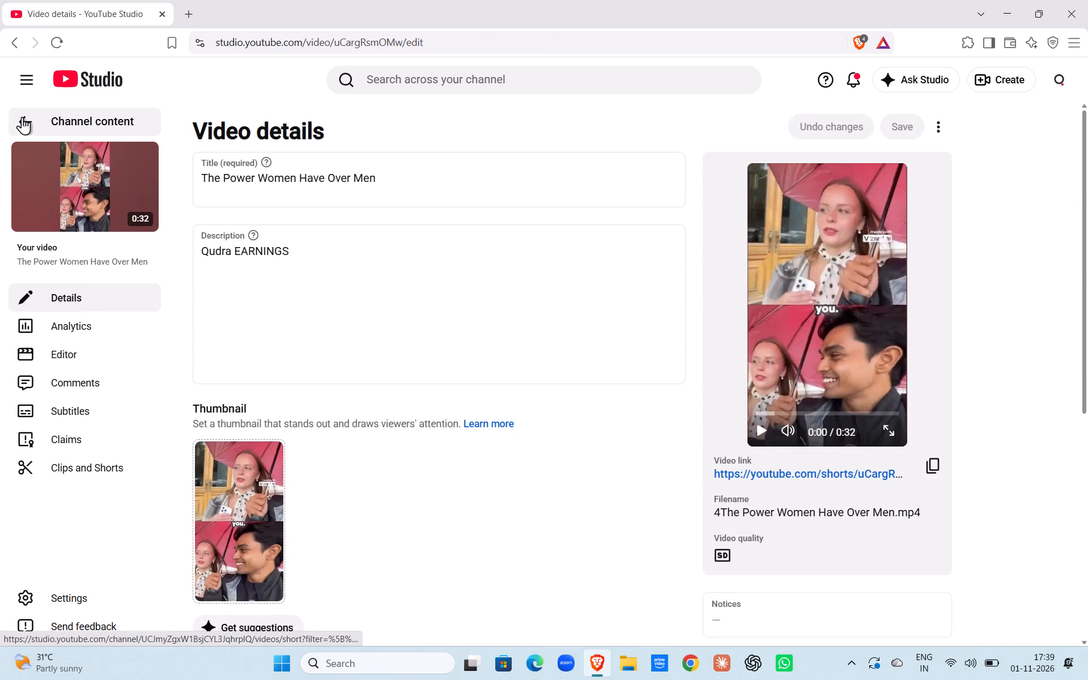
pyautogui.click(22, 118)
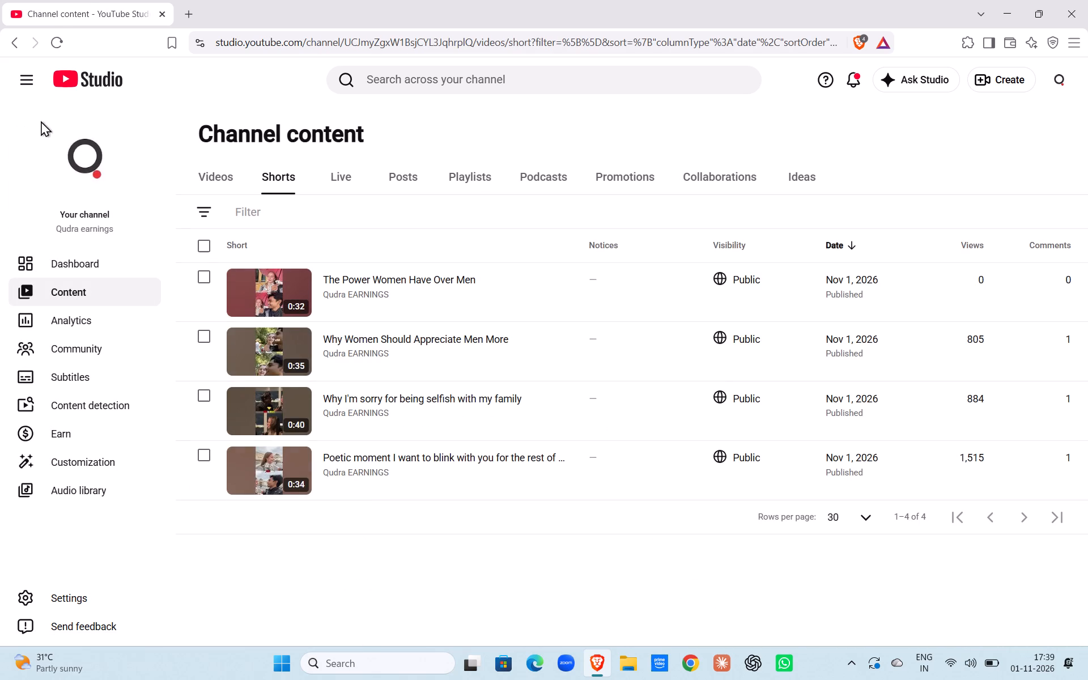
# Open the YouTube home page in a new tab and browse the recommended videos.
pyautogui.click(188, 10)
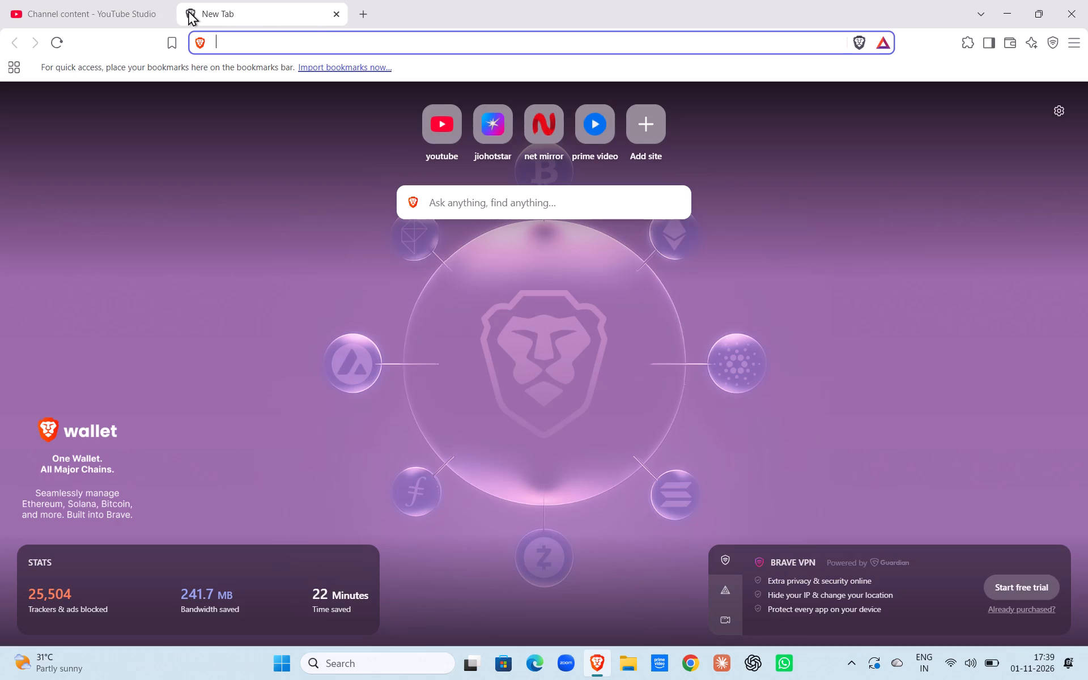
pyautogui.click(448, 122)
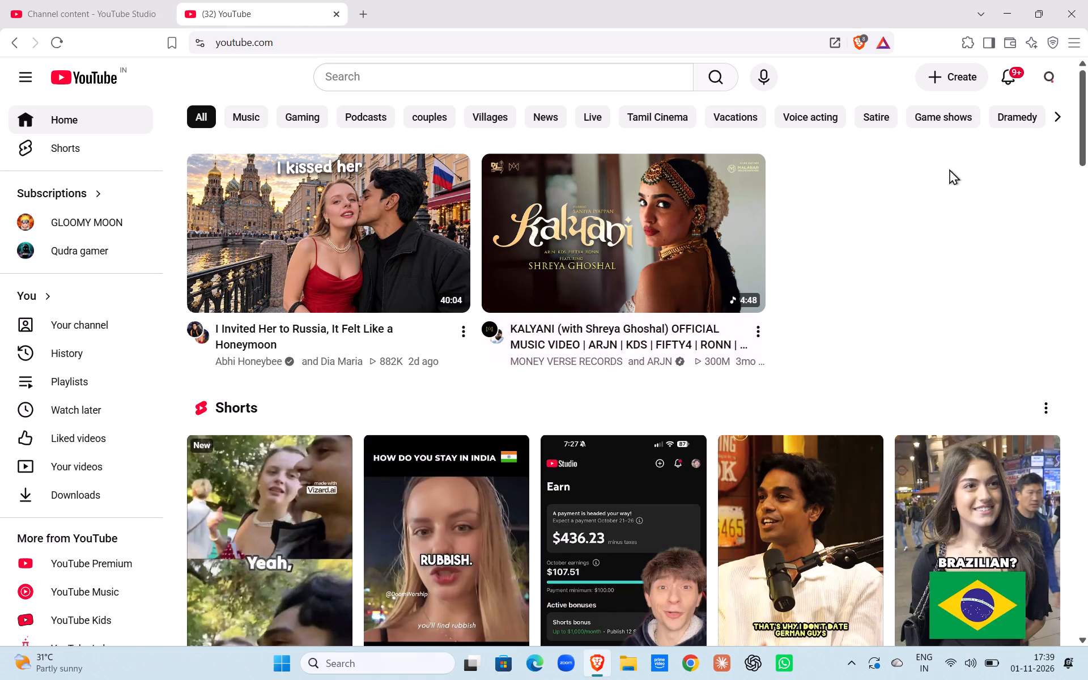
pyautogui.scroll(-16, 934, 234)
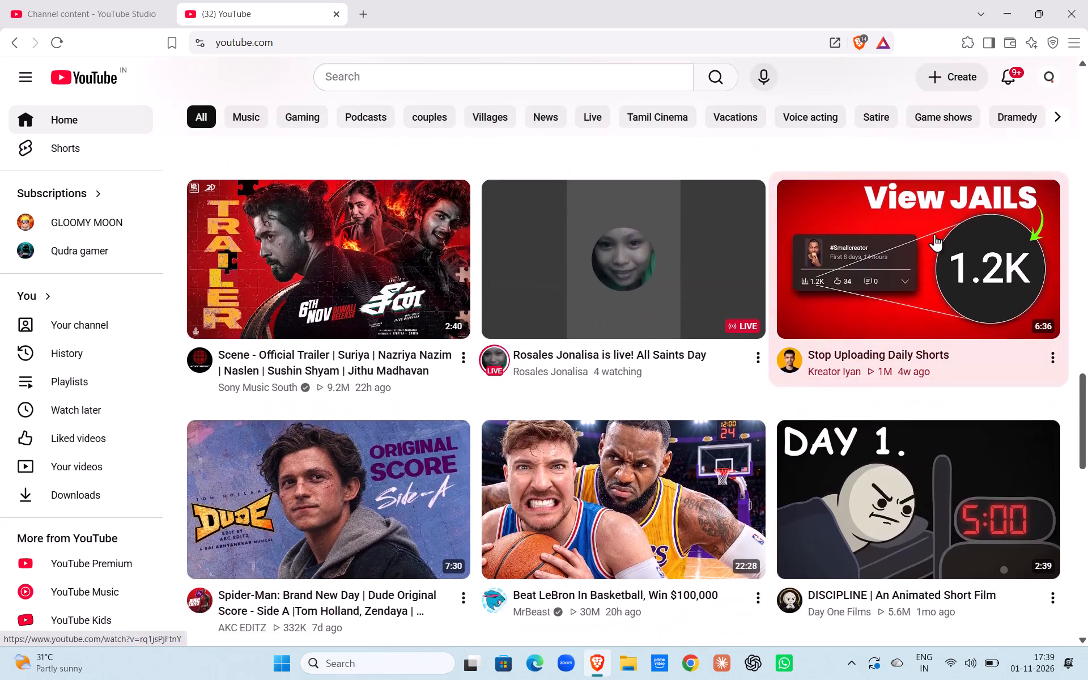
pyautogui.scroll(-3, 934, 234)
pyautogui.scroll(20, 934, 234)
pyautogui.scroll(2, 934, 234)
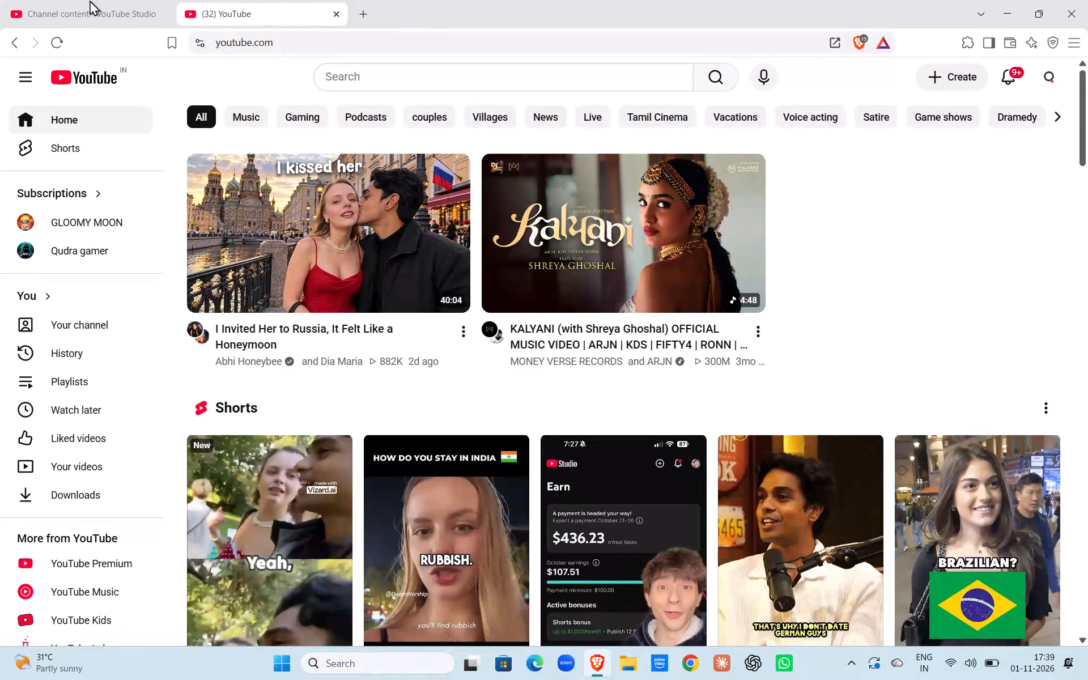
# Return to the channel content and open the analytics overview of the short "Why Women Should Appreciate Men More".
pyautogui.click(65, 0)
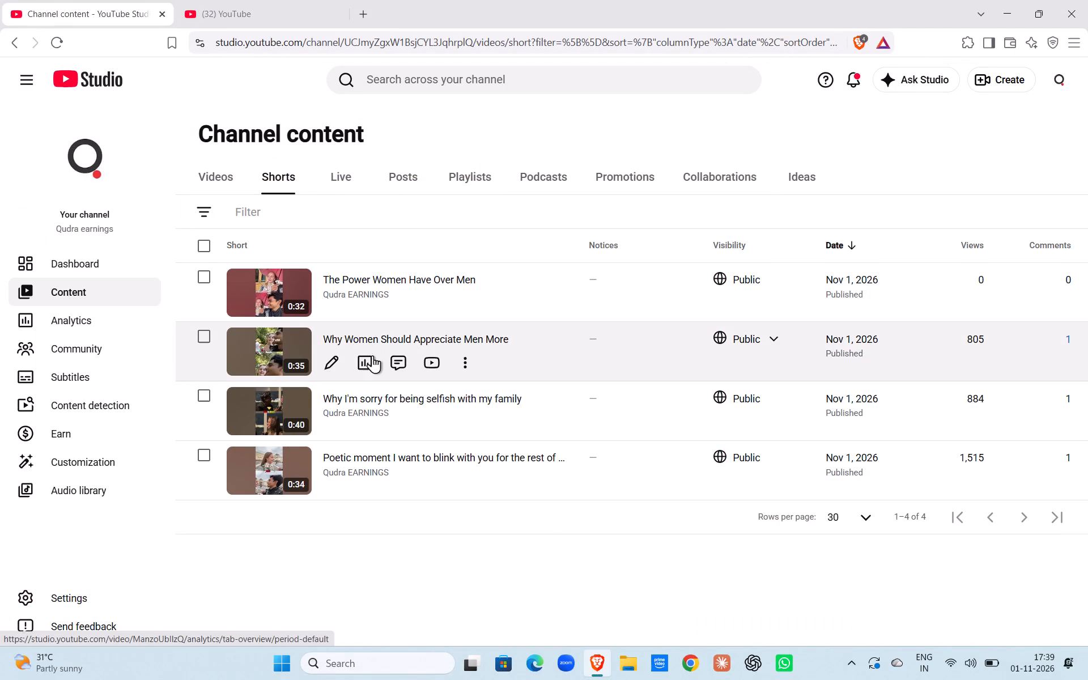
pyautogui.click(361, 363)
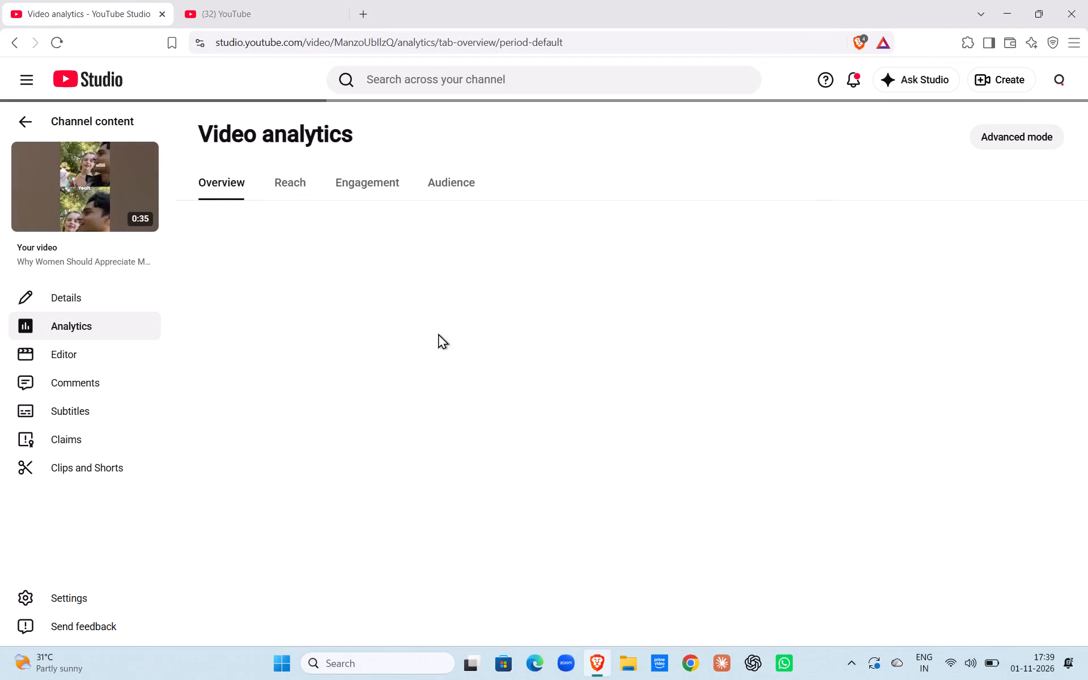
pyautogui.scroll(8, 456, 333)
pyautogui.scroll(15, 456, 333)
pyautogui.scroll(13, 456, 333)
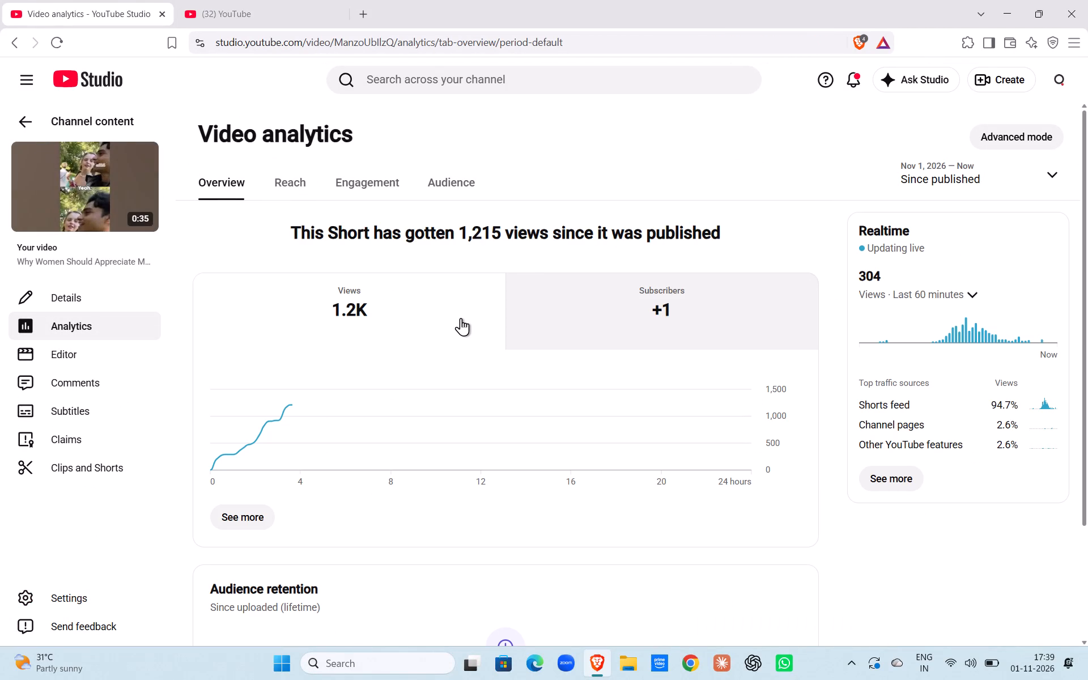
pyautogui.scroll(7, 531, 250)
# Switch the short's realtime views to the last 48 hours and examine the hourly chart.
pyautogui.click(979, 297)
pyautogui.click(958, 328)
pyautogui.click(963, 292)
pyautogui.click(958, 299)
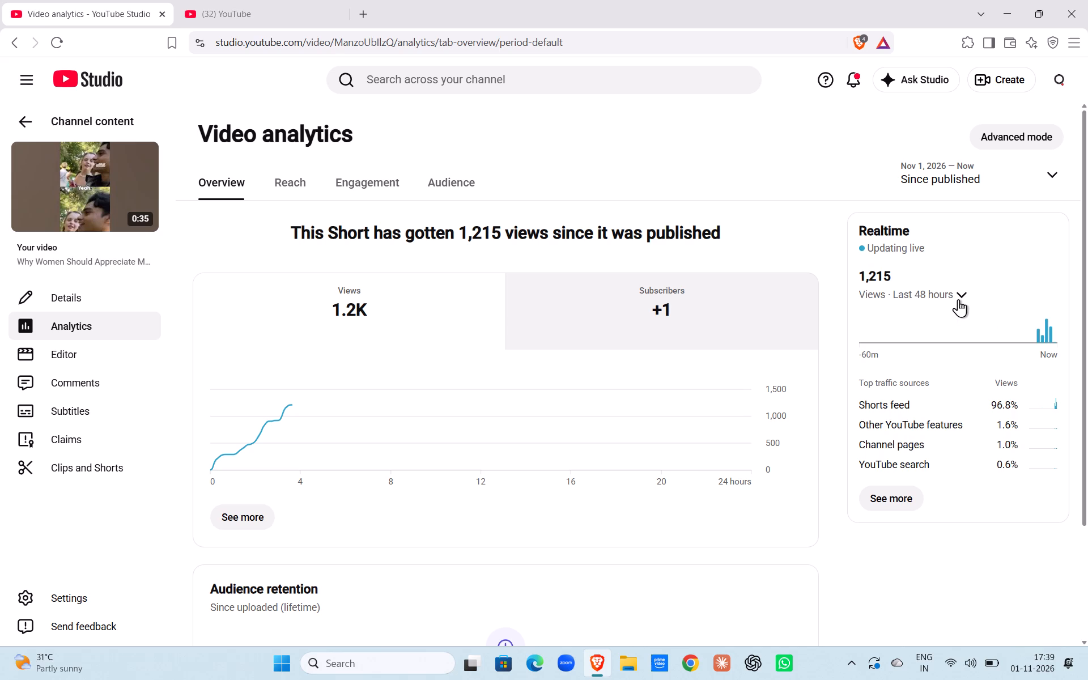
pyautogui.scroll(19, 957, 328)
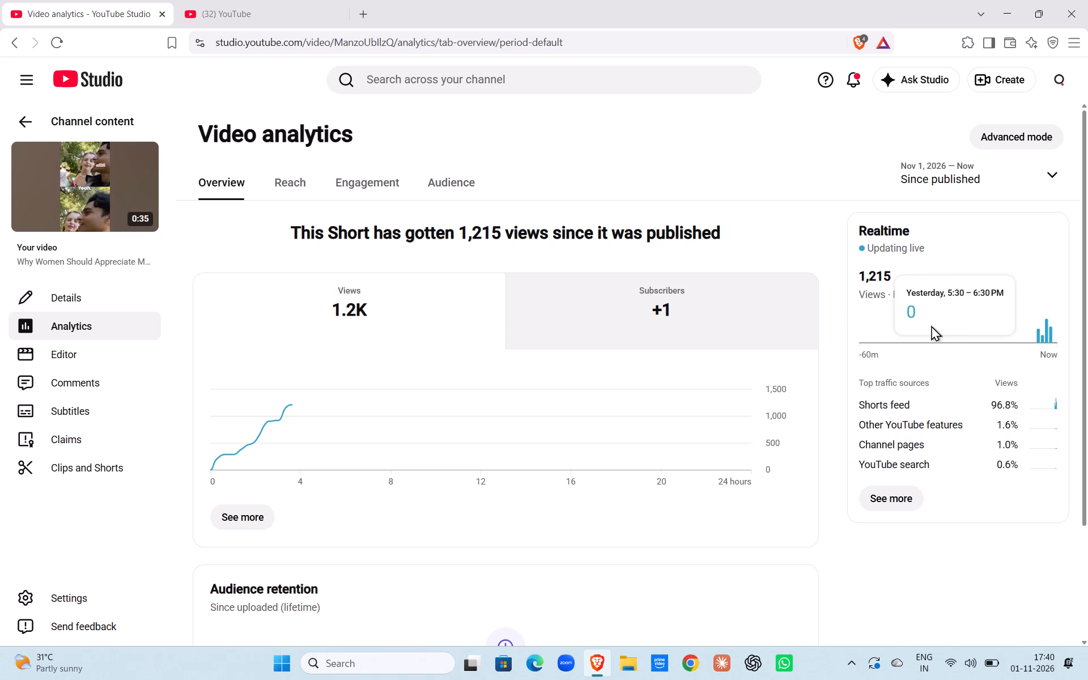
# Examine the reach, engagement and audience analytics of "Why Women Should Appreciate Men More" and return to the list of Shorts.
pyautogui.click(288, 184)
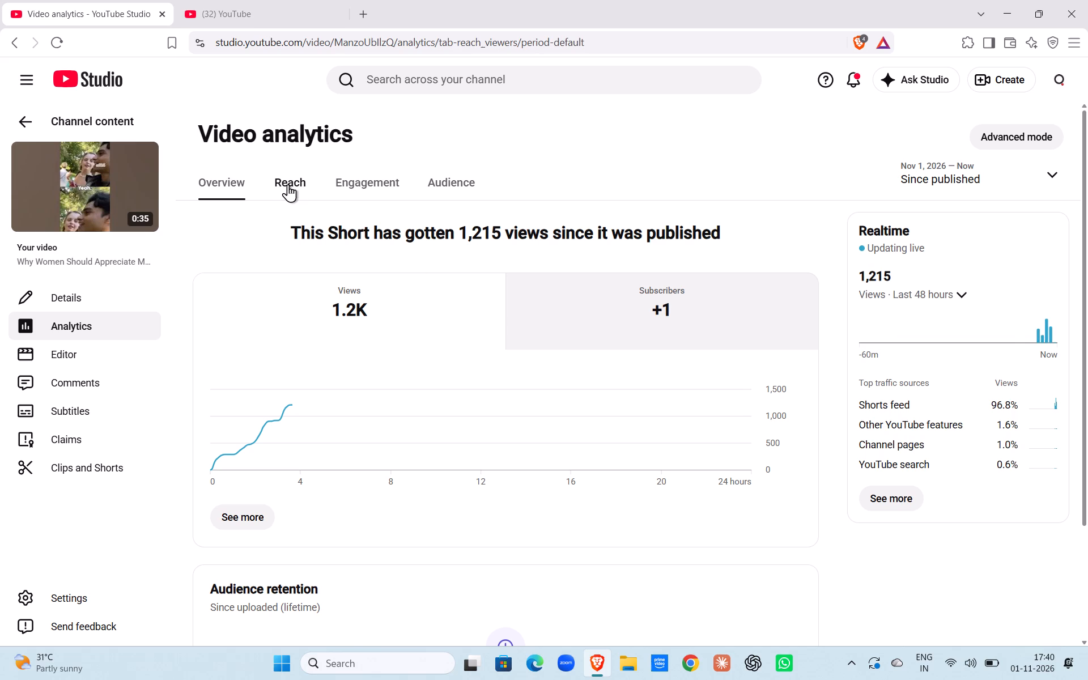
pyautogui.click(345, 185)
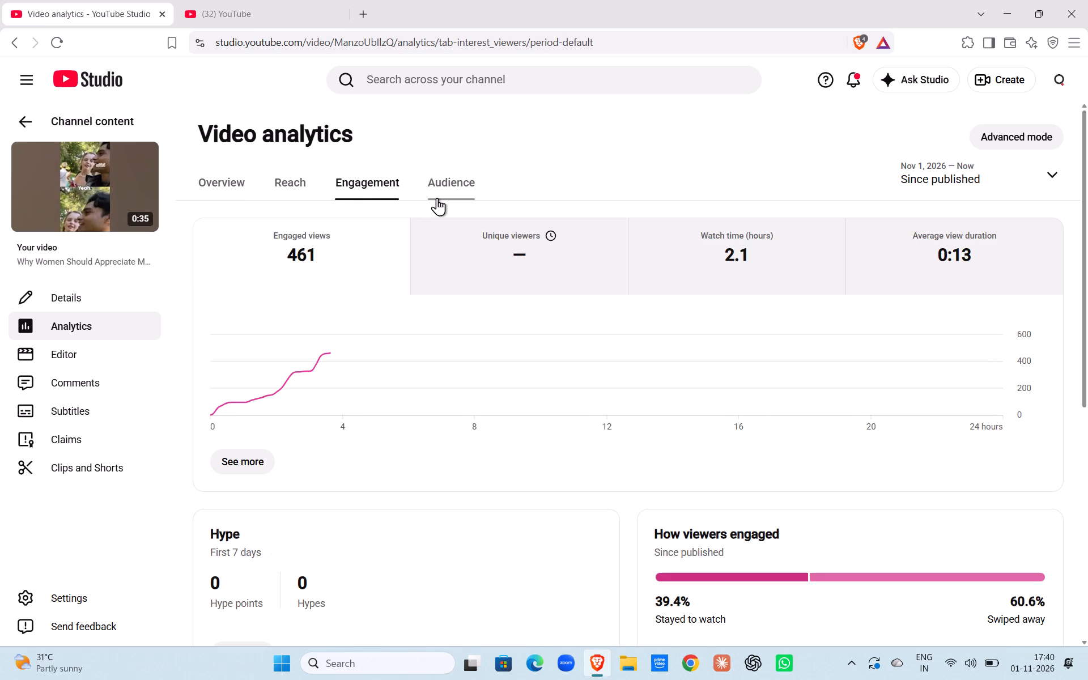
pyautogui.click(438, 198)
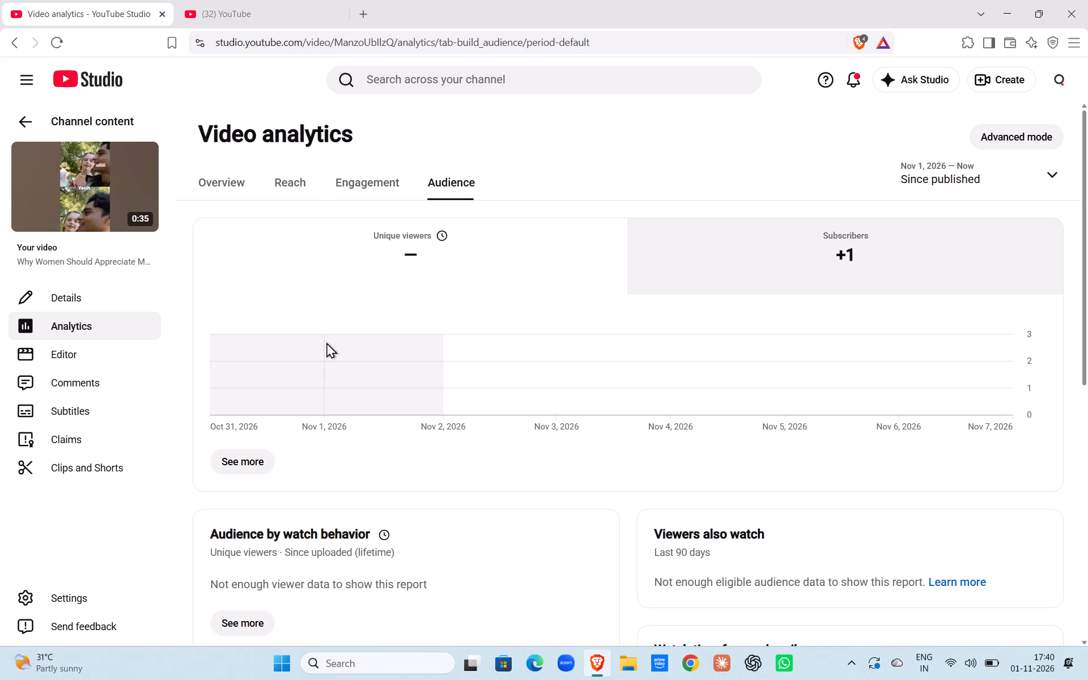
pyautogui.click(363, 193)
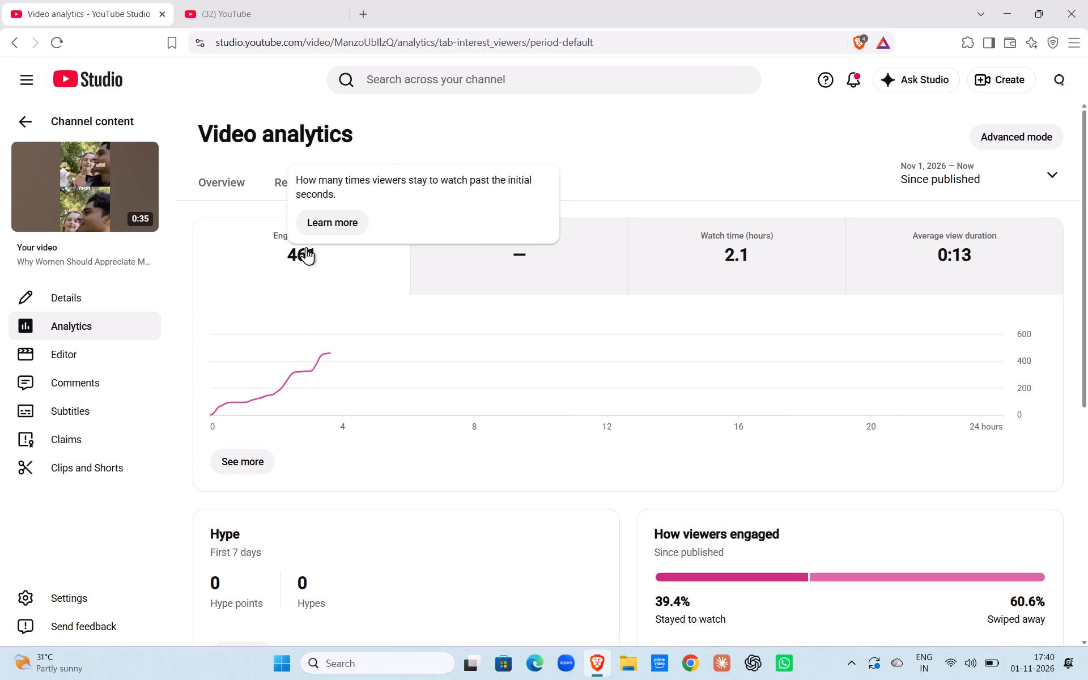
pyautogui.scroll(-4, 505, 403)
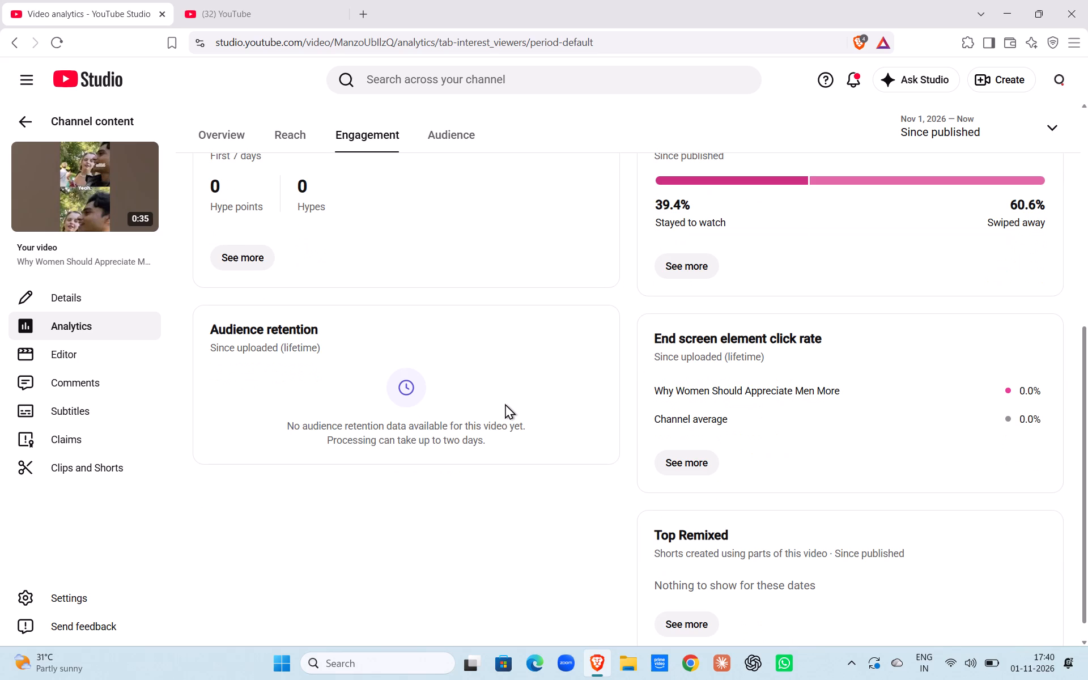
pyautogui.scroll(7, 505, 403)
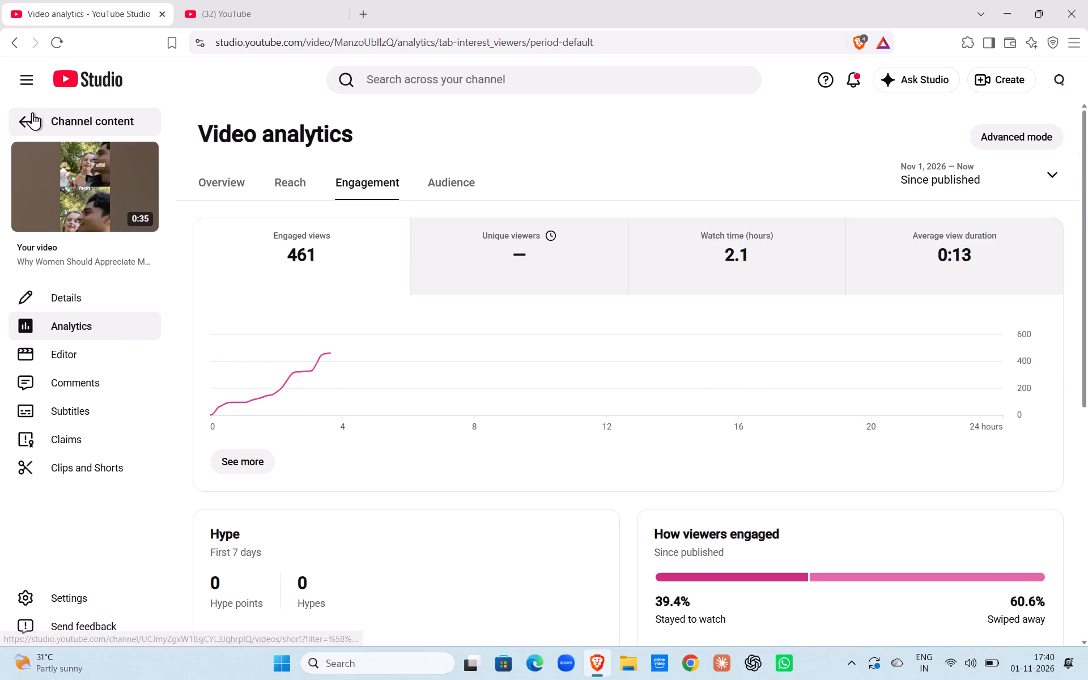
pyautogui.click(32, 112)
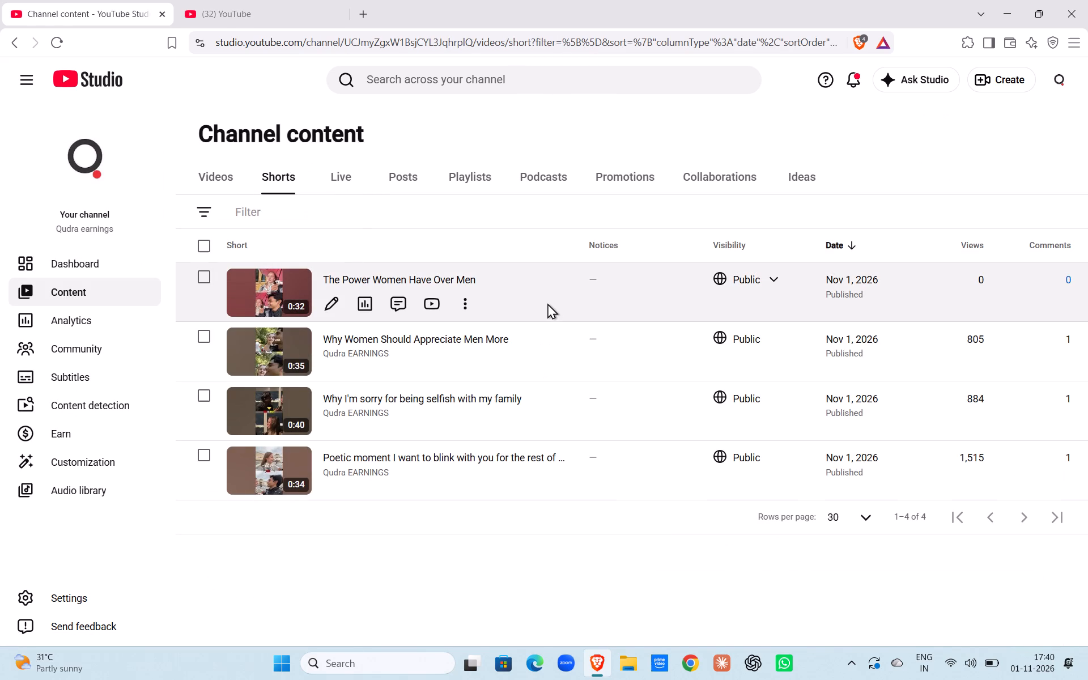
# Review the analytics overview of the "Poetic moment I want to blink with you" short and return to the list of Shorts.
pyautogui.click(361, 484)
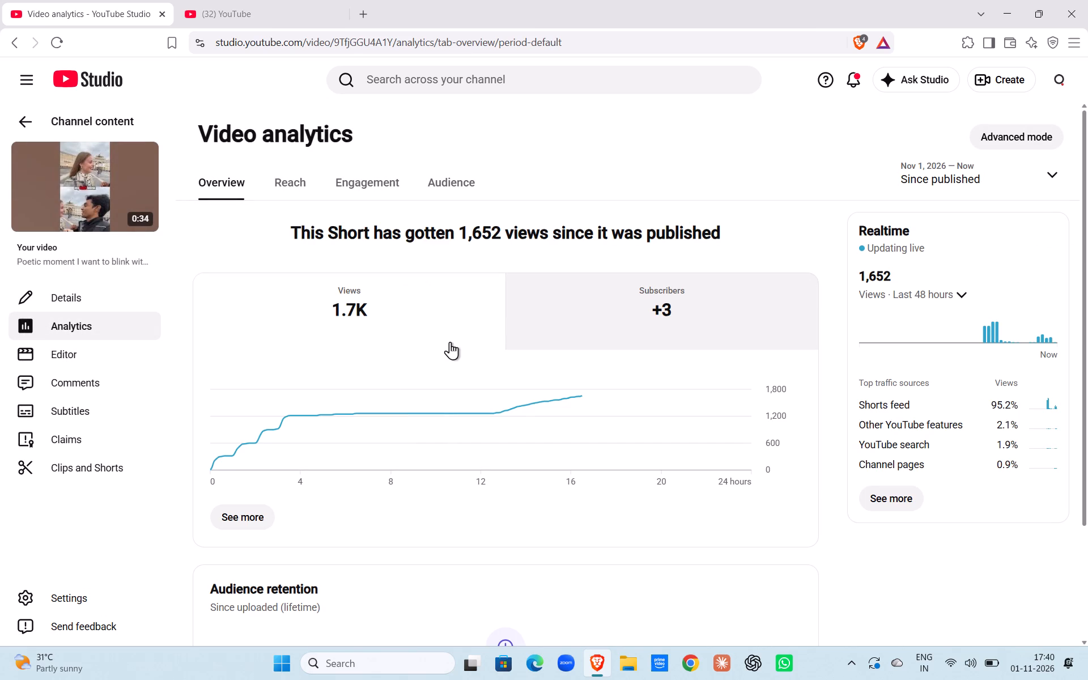
pyautogui.scroll(17, 517, 313)
pyautogui.click(40, 121)
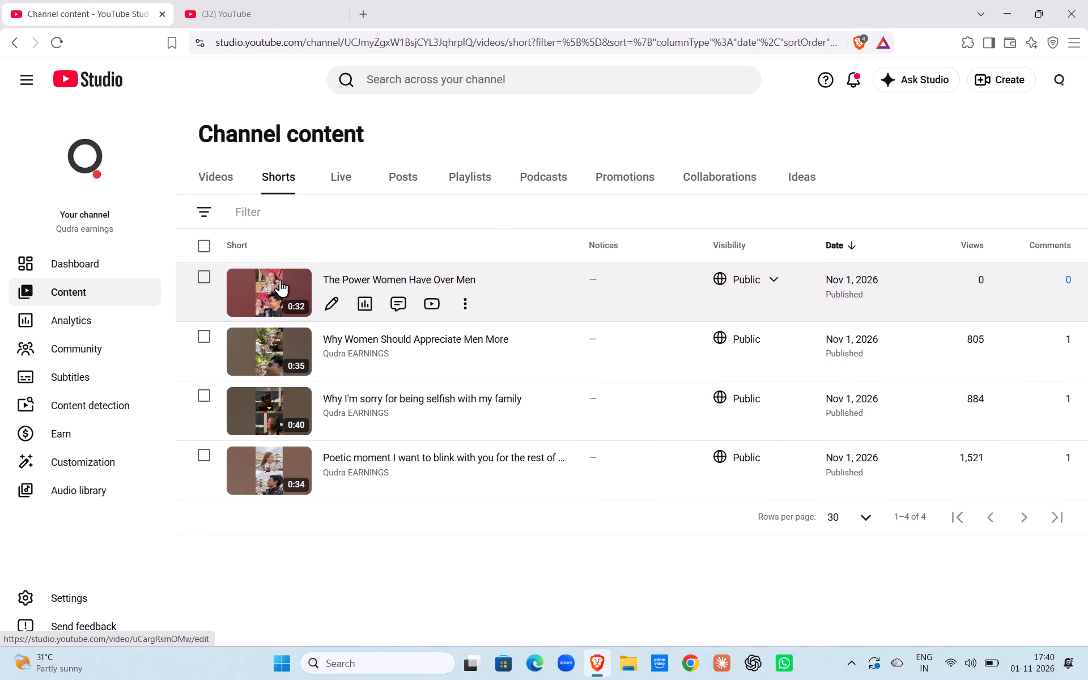
# Check and refresh the analytics overview of "The Power Women Have Over Men", returning to the list of Shorts.
pyautogui.click(370, 305)
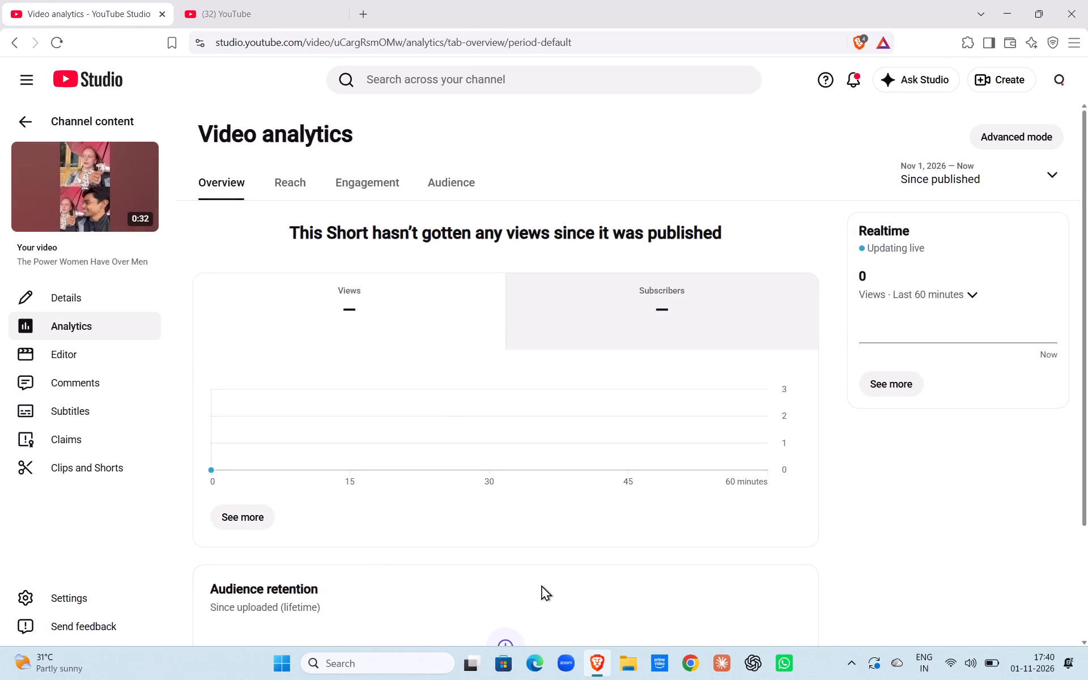
pyautogui.hotkey('ctrl', 'r')
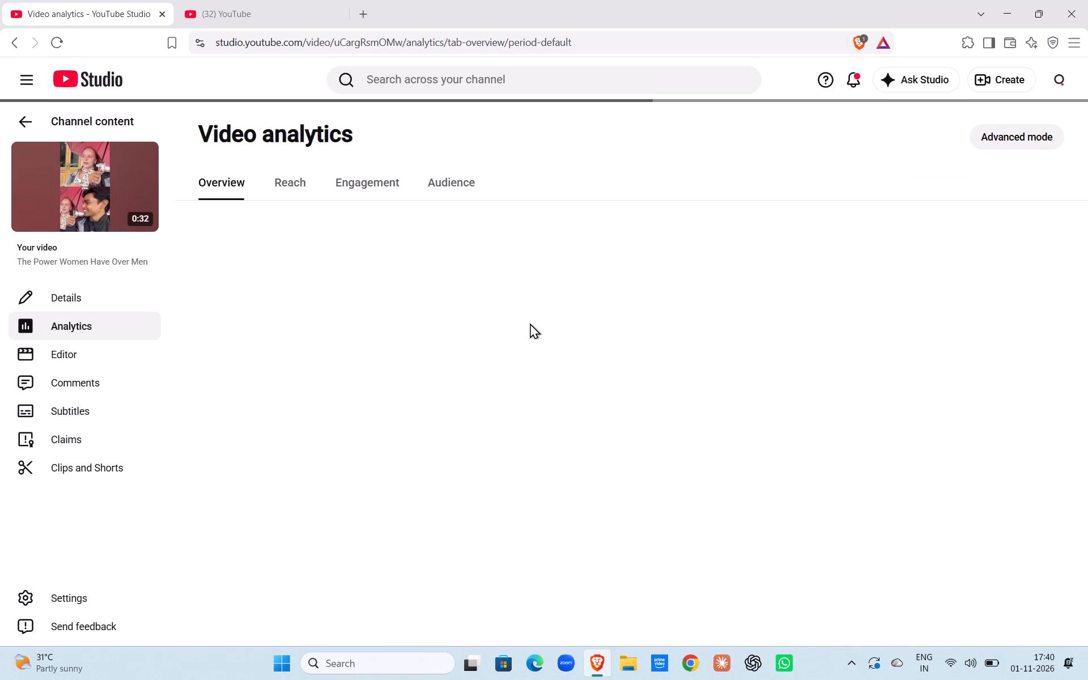
pyautogui.hscroll(5, 530, 323)
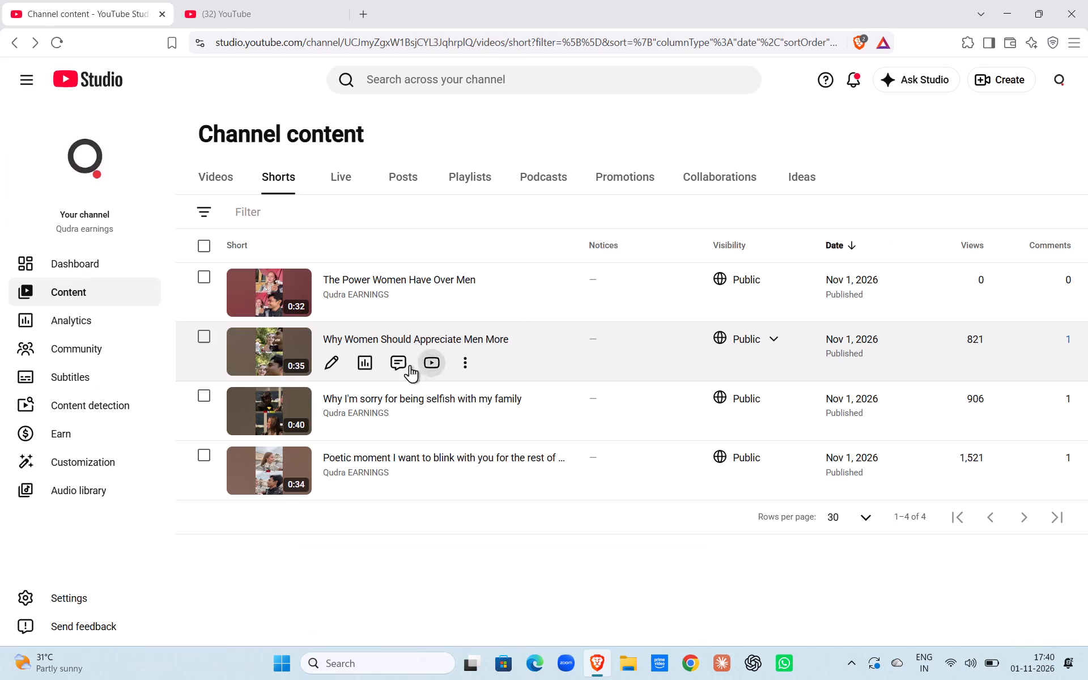
# Review the analytics overview of "Why Women Should Appreciate Men More" again and return to the list of Shorts.
pyautogui.click(356, 363)
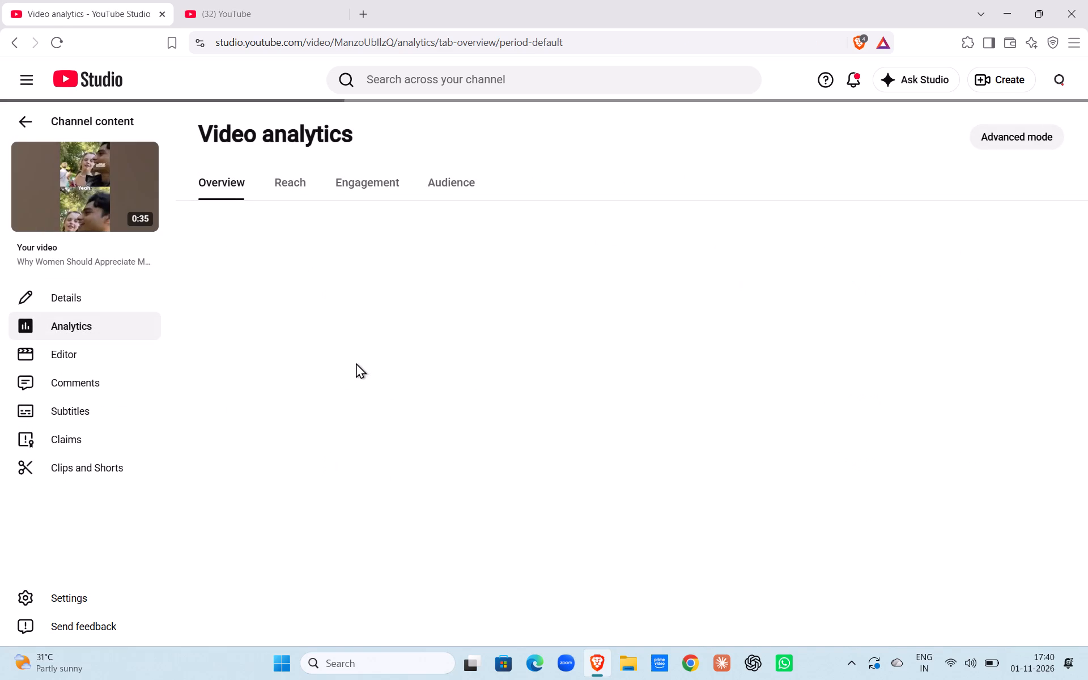
pyautogui.scroll(8, 512, 249)
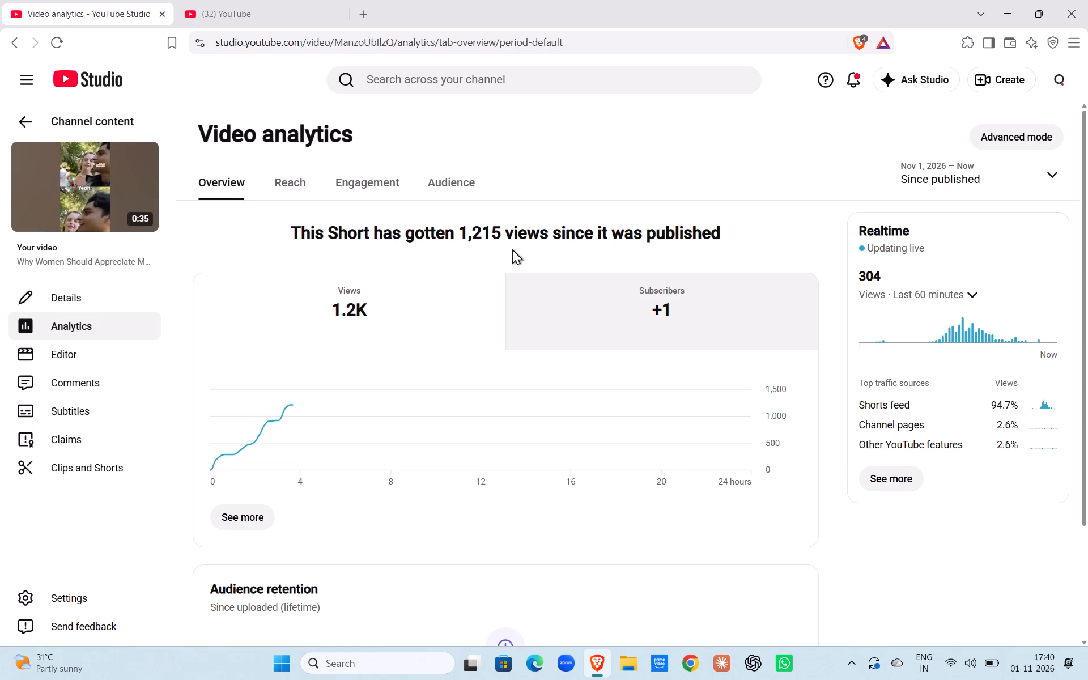
pyautogui.hscroll(12, 512, 249)
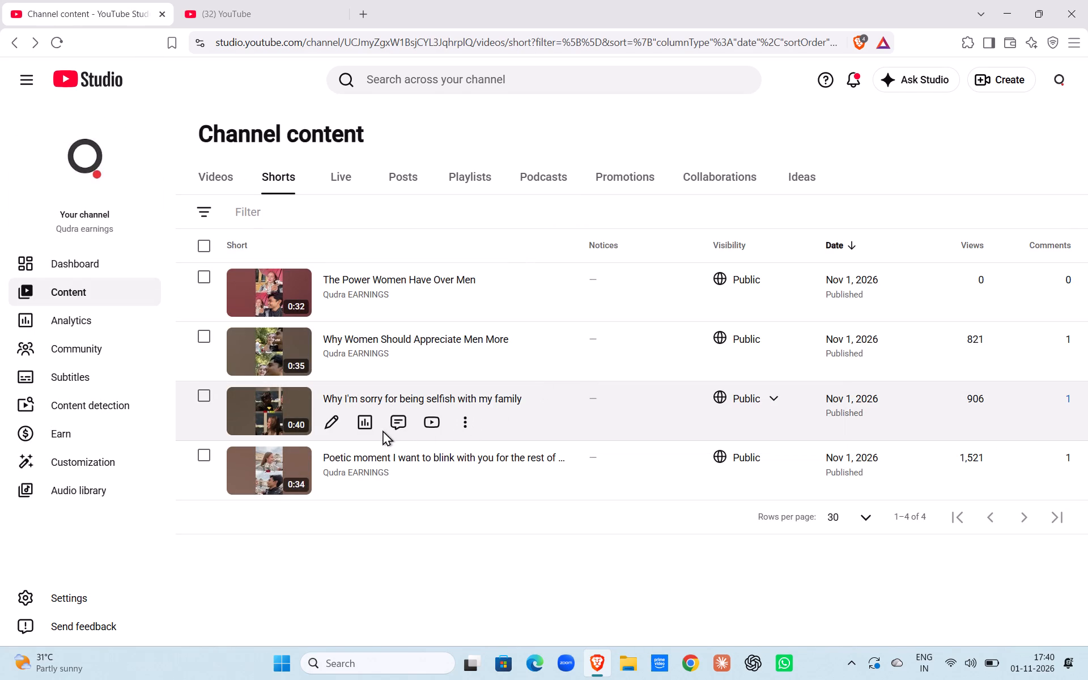
# Review the analytics overview of "Why I'm sorry for being selfish with my family" and return to the list of Shorts.
pyautogui.click(362, 415)
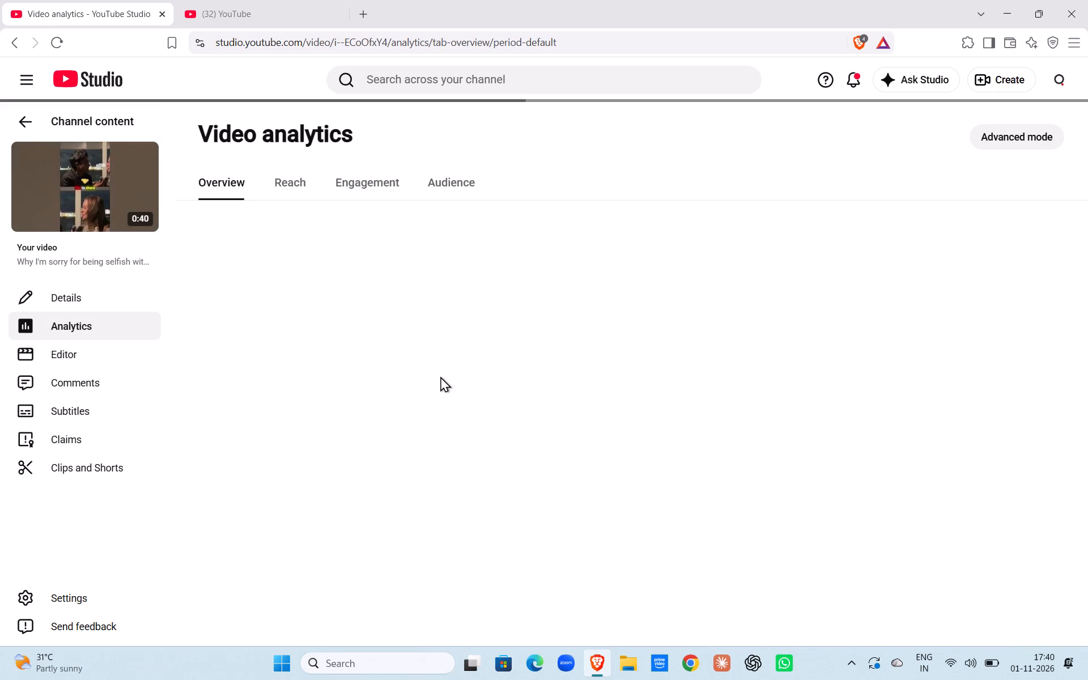
pyautogui.scroll(8, 447, 373)
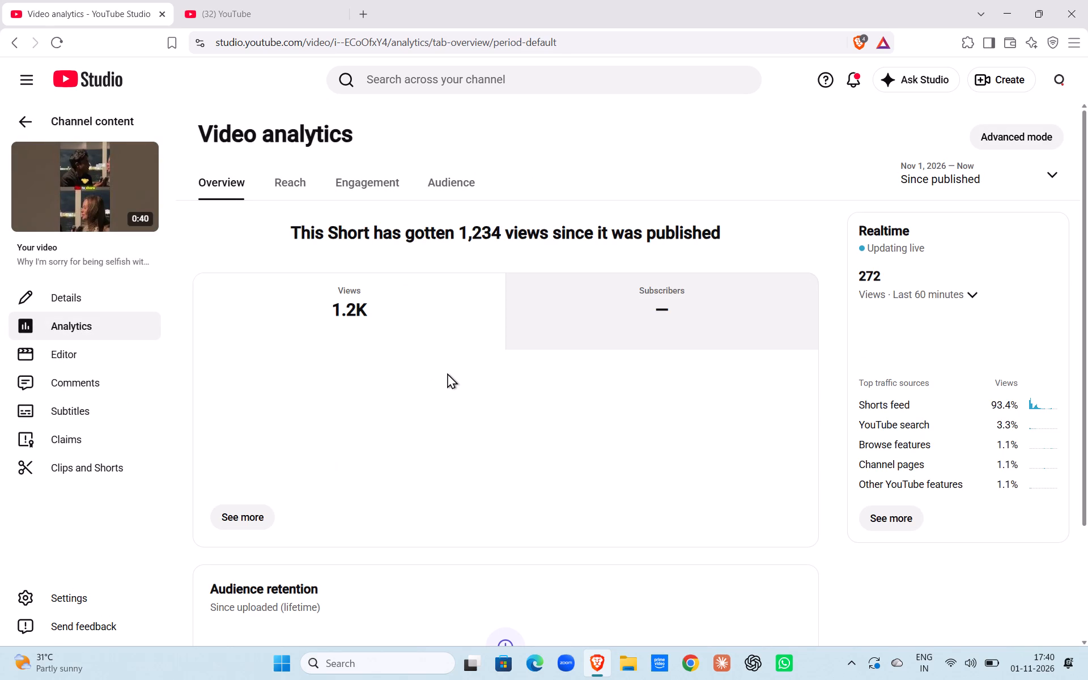
pyautogui.hscroll(6, 447, 373)
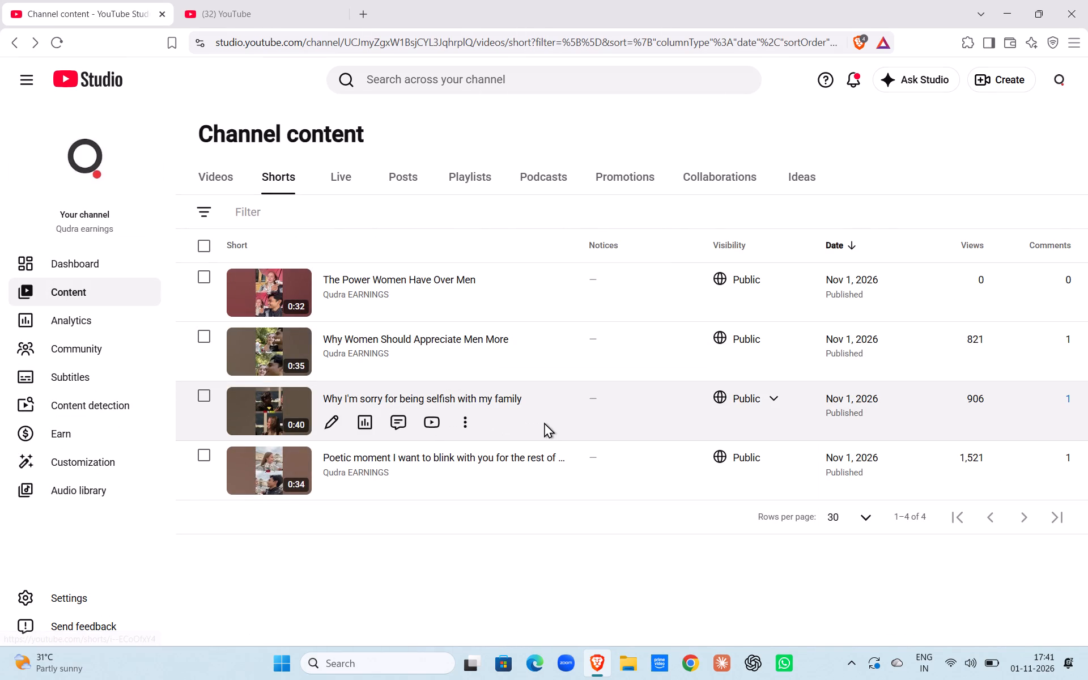
pyautogui.scroll(-1, 544, 422)
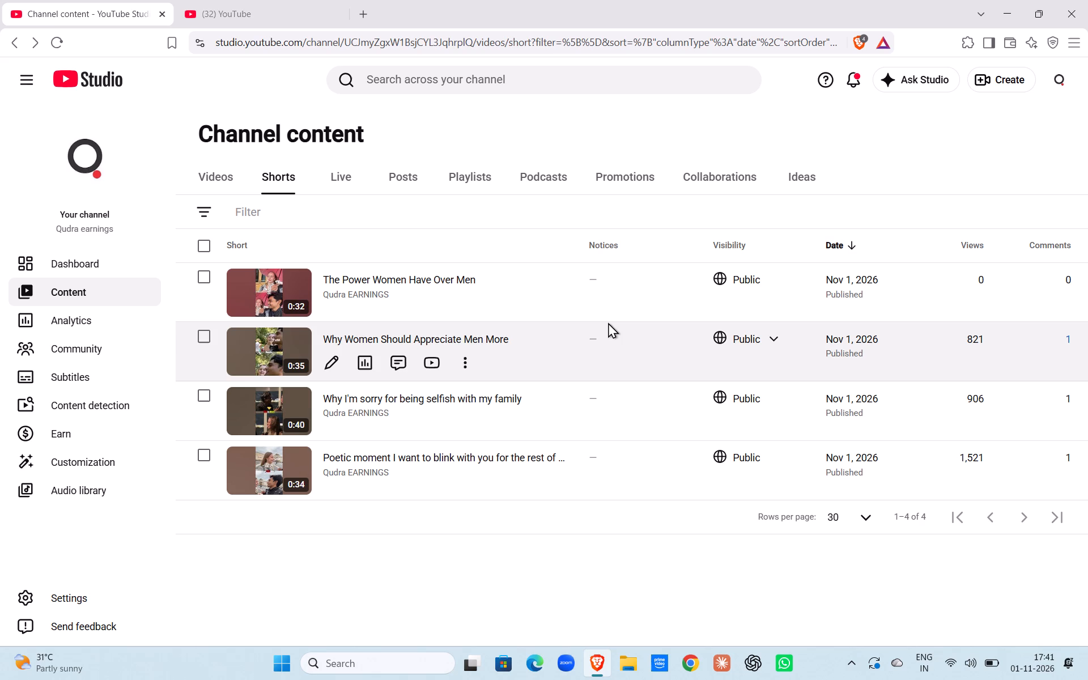
pyautogui.click(674, 270)
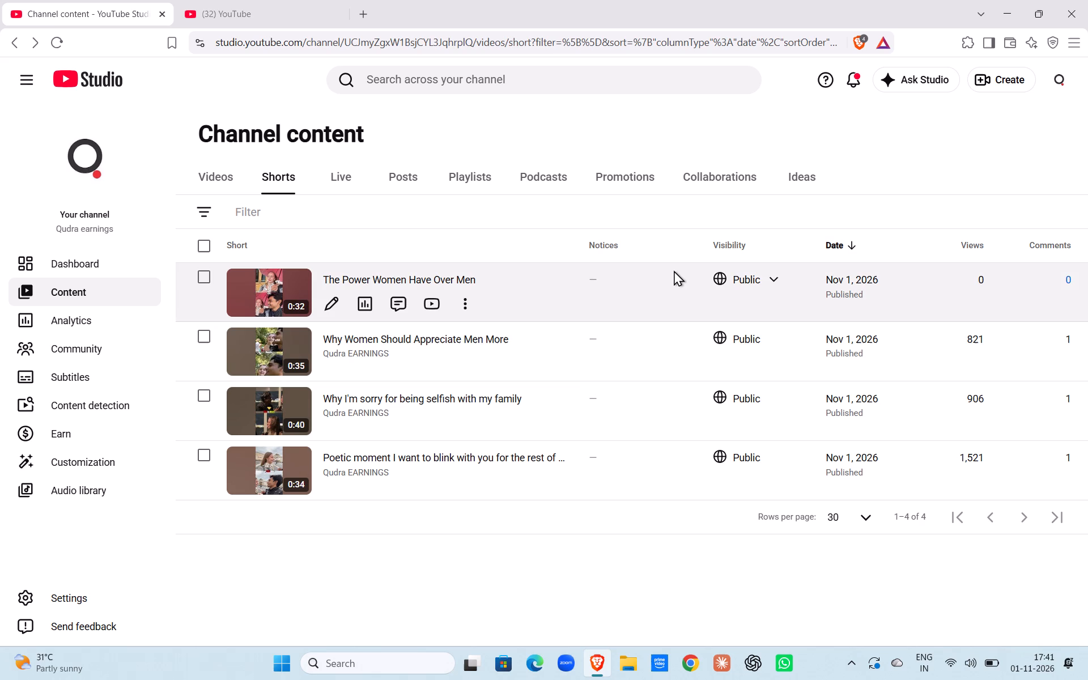
# Open "The Power Women Have Over Men" on YouTube from its video details, like the short, and close its viewing page.
pyautogui.click(273, 277)
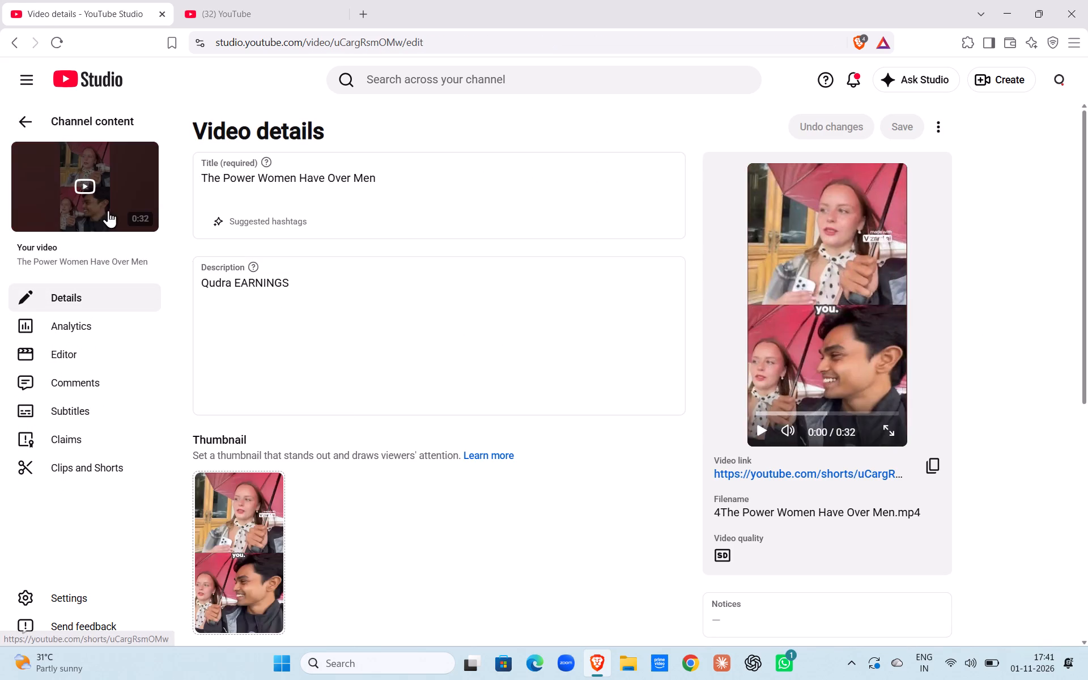
pyautogui.click(105, 208)
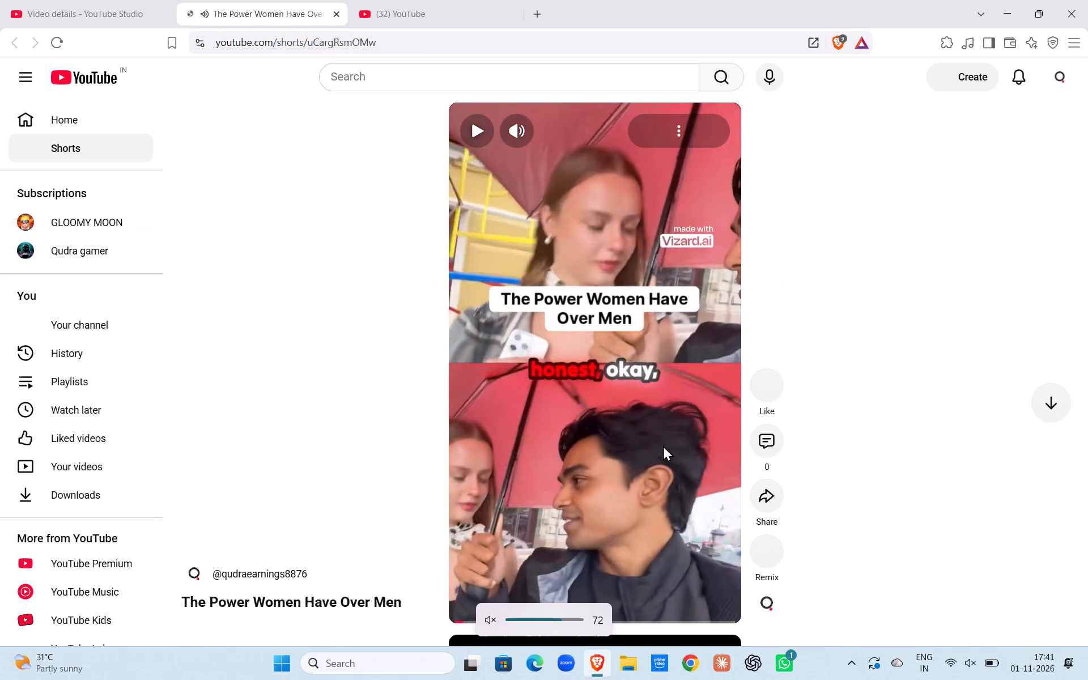
pyautogui.click(763, 387)
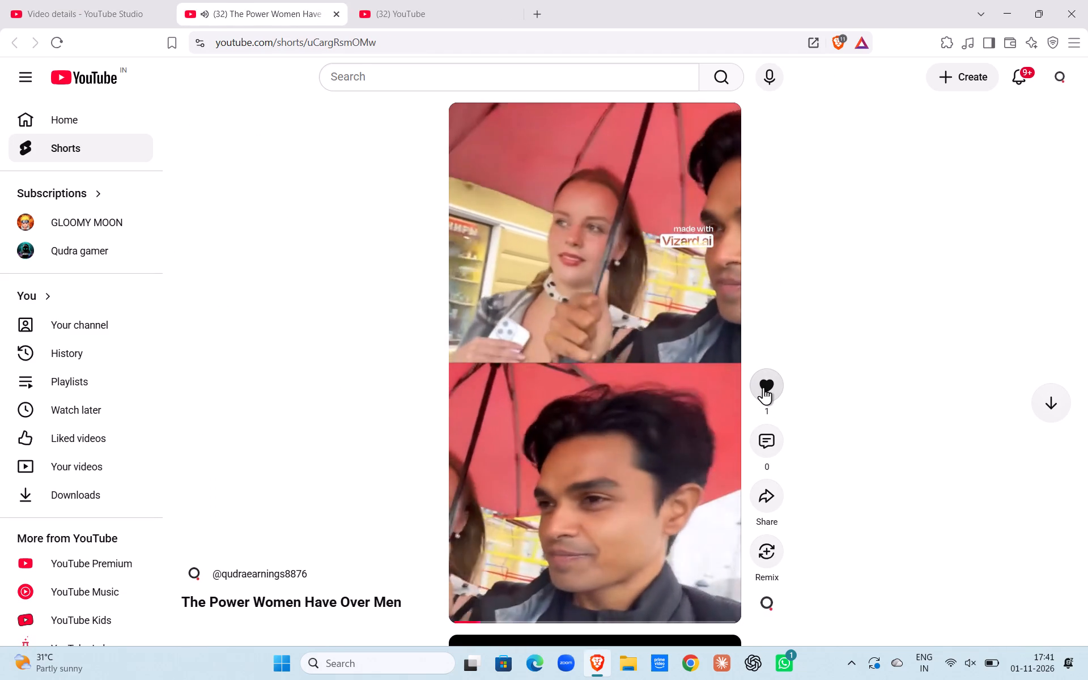
pyautogui.hscroll(6, 763, 387)
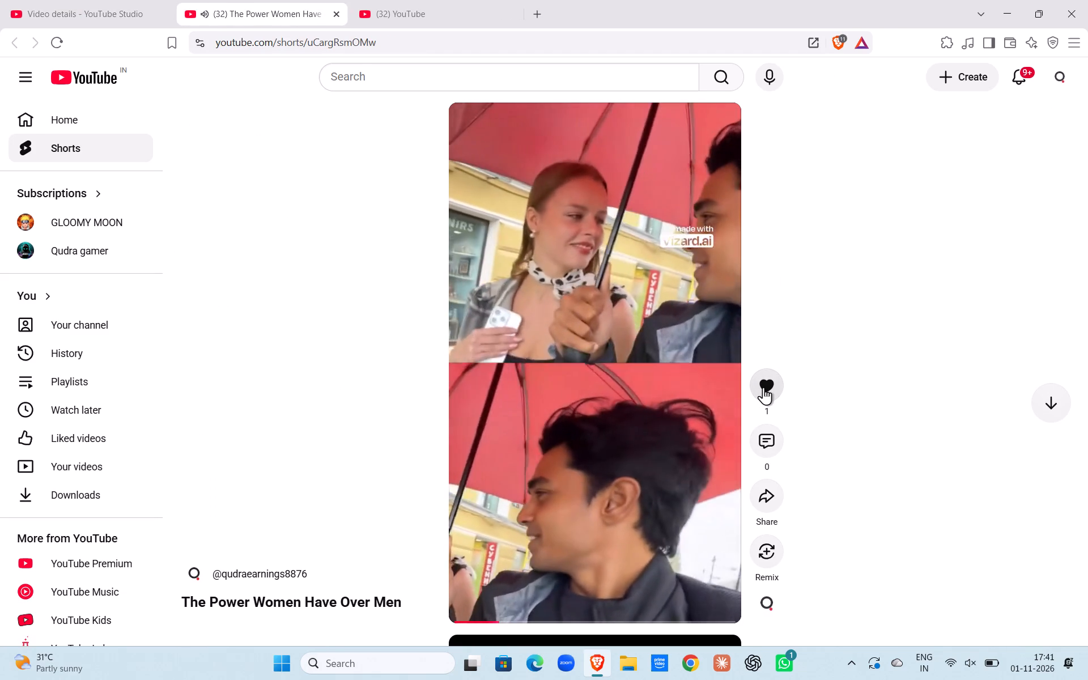
pyautogui.hscroll(6, 763, 387)
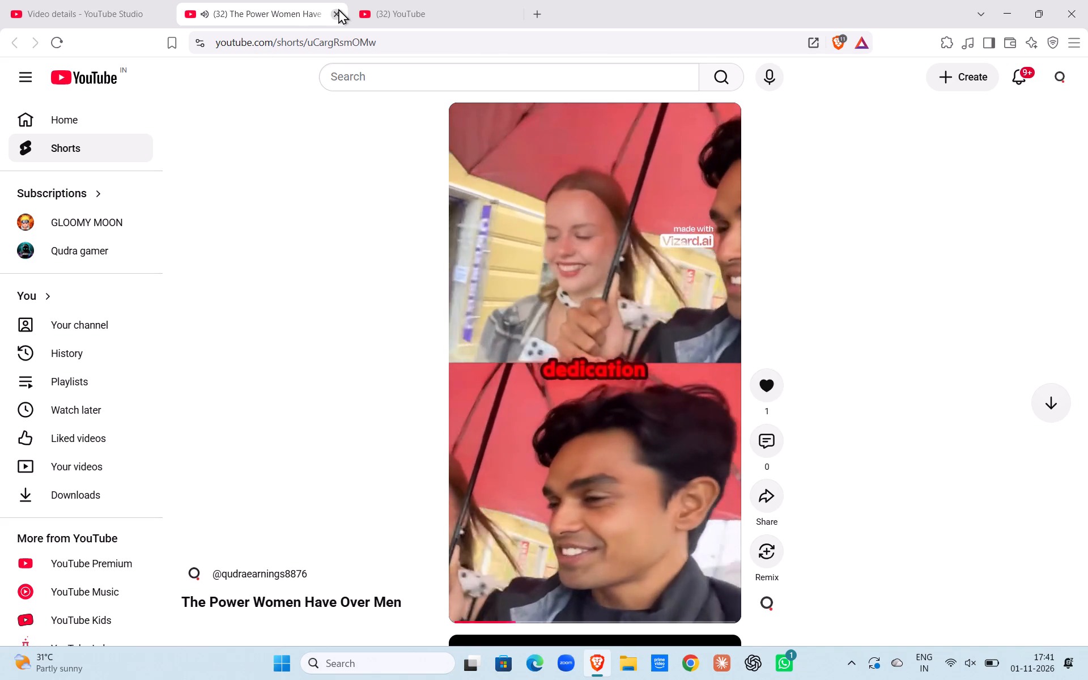
pyautogui.click(338, 8)
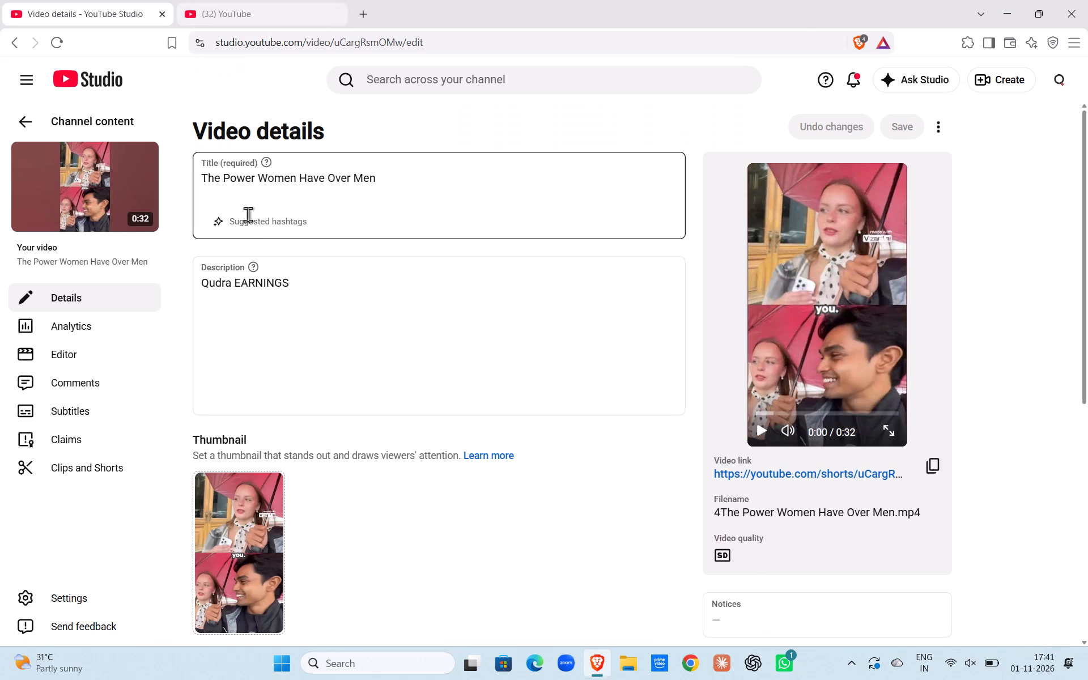
# Return to the list of Shorts and open and refresh the analytics overview of "The Power Women Have Over Men".
pyautogui.hscroll(4, 228, 337)
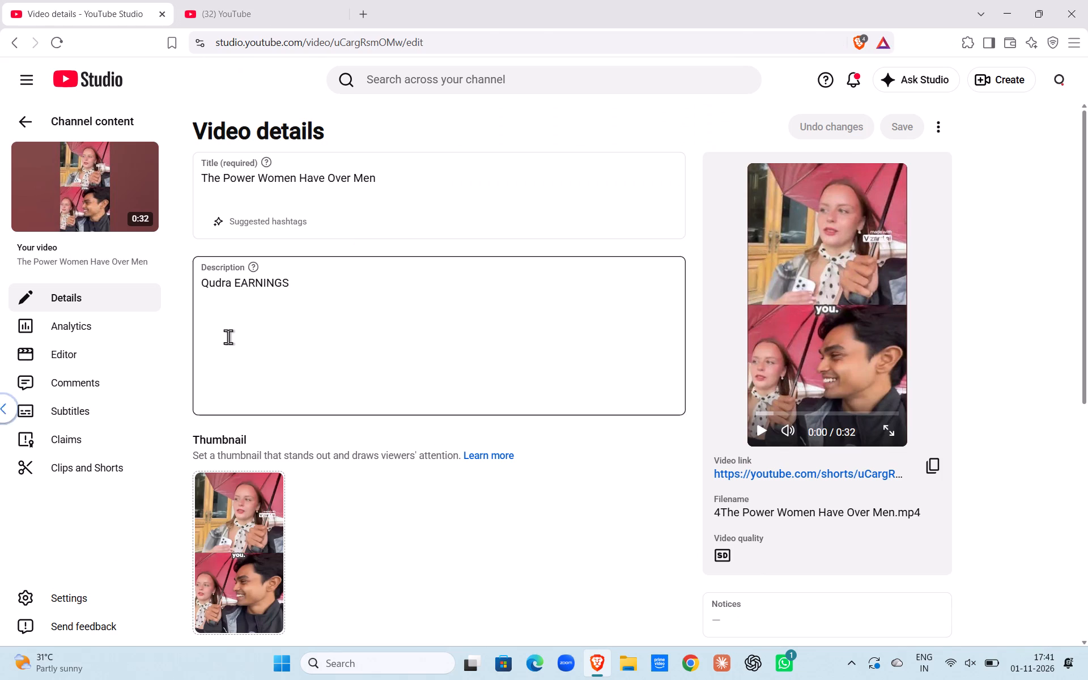
pyautogui.hscroll(4, 228, 337)
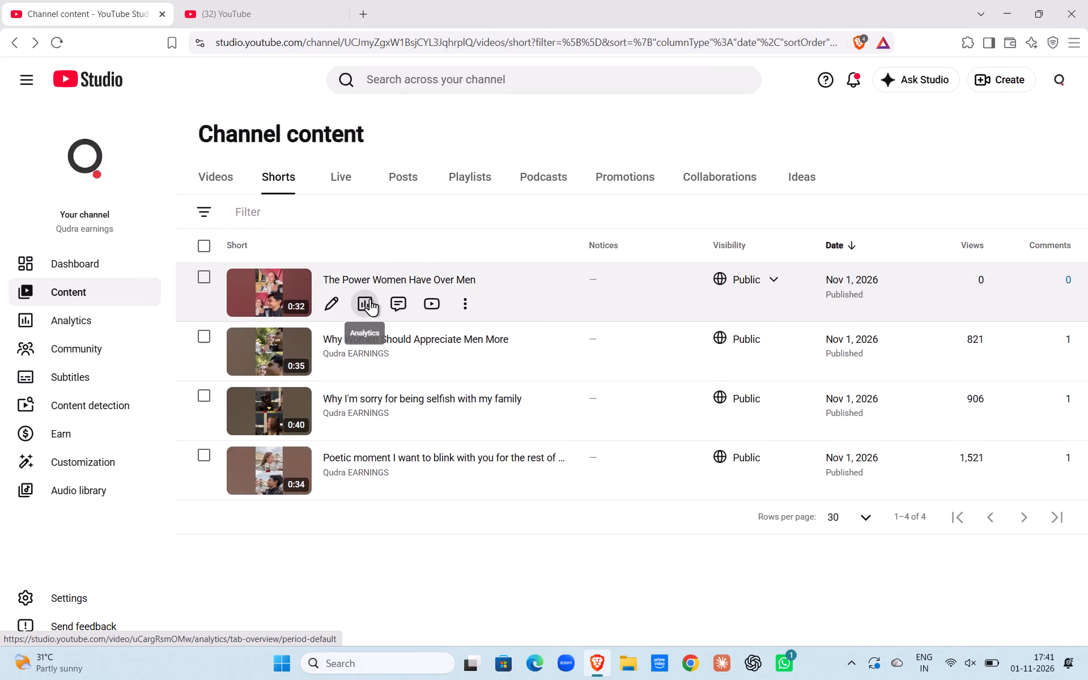
pyautogui.click(370, 299)
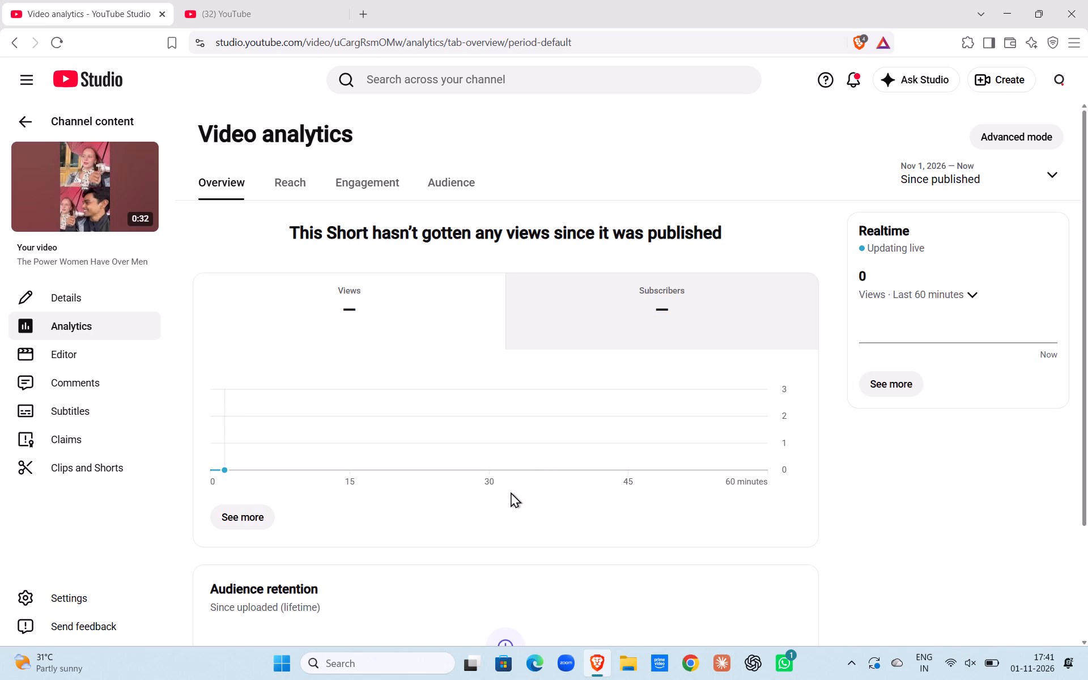
pyautogui.scroll(13, 536, 453)
pyautogui.hotkey('ctrl', 'r')
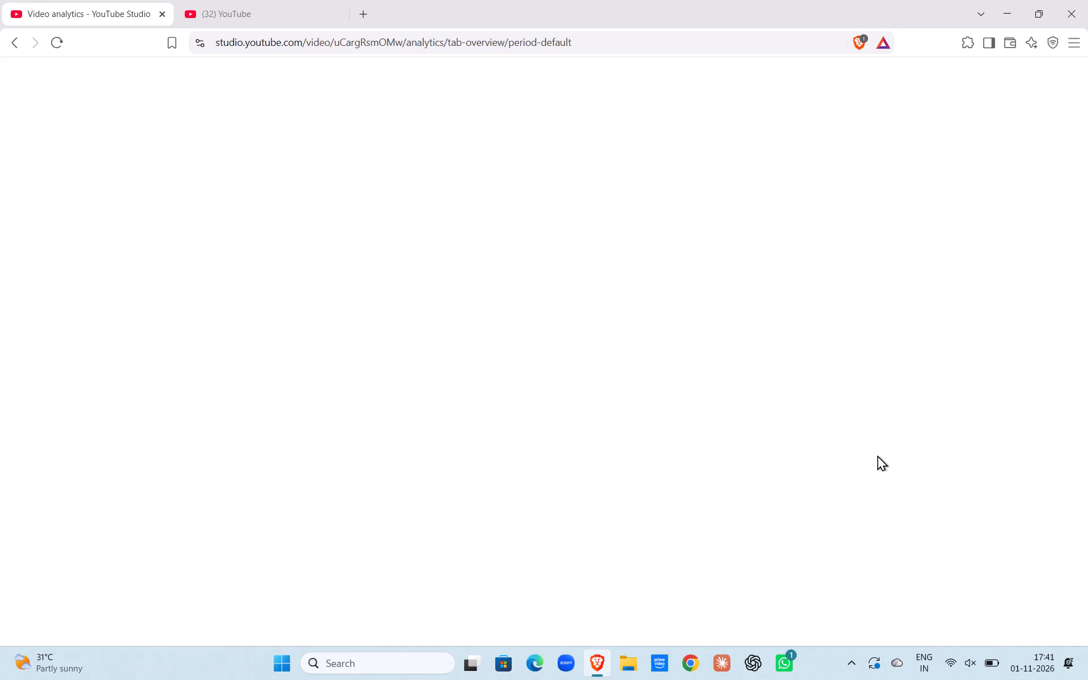
pyautogui.scroll(6, 743, 324)
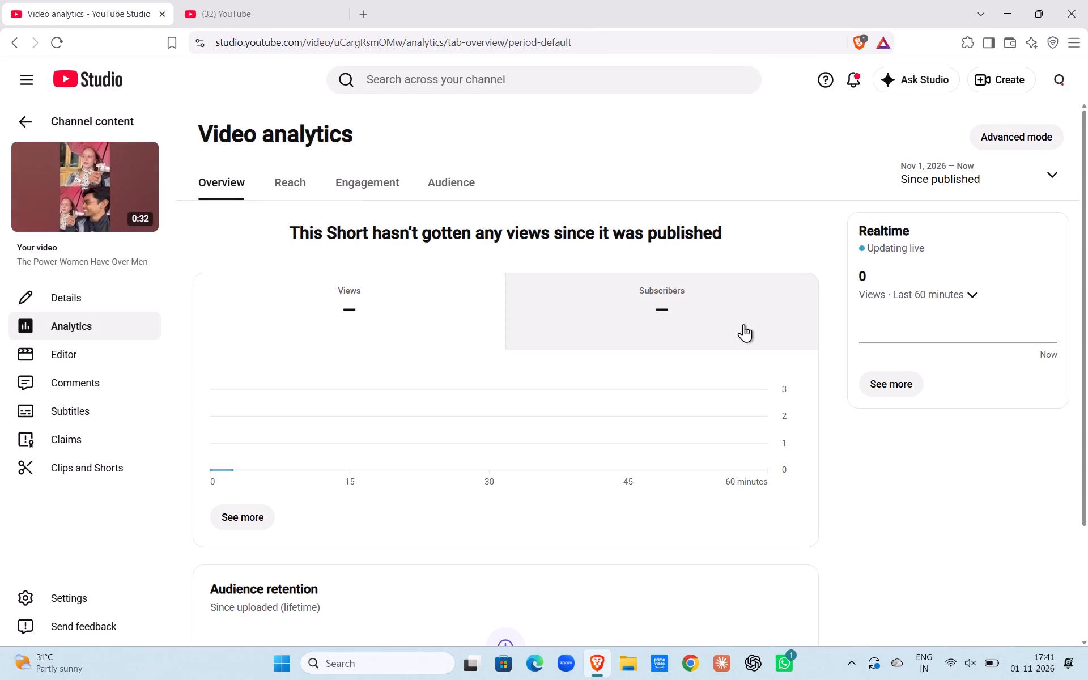
pyautogui.scroll(19, 743, 324)
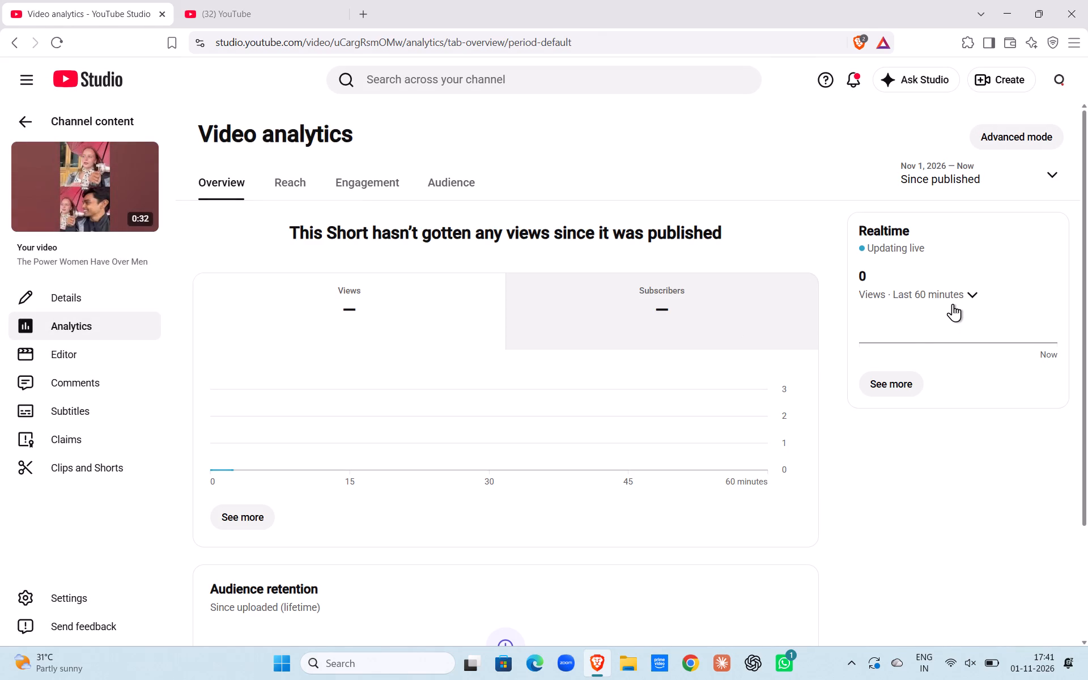
# Switch the short's realtime views to the last 48 hours.
pyautogui.click(953, 297)
pyautogui.click(954, 303)
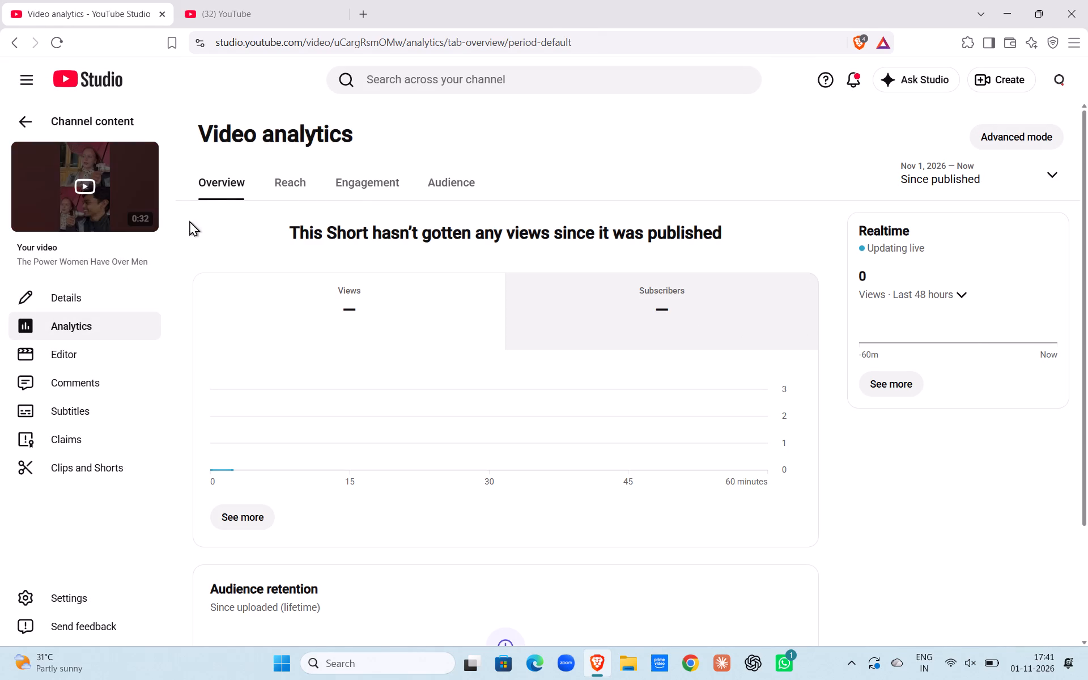
# Return to the list of Shorts, then open and refresh the analytics overview of "Poetic moment I want to blink with you for the rest of my life".
pyautogui.hscroll(7, 204, 156)
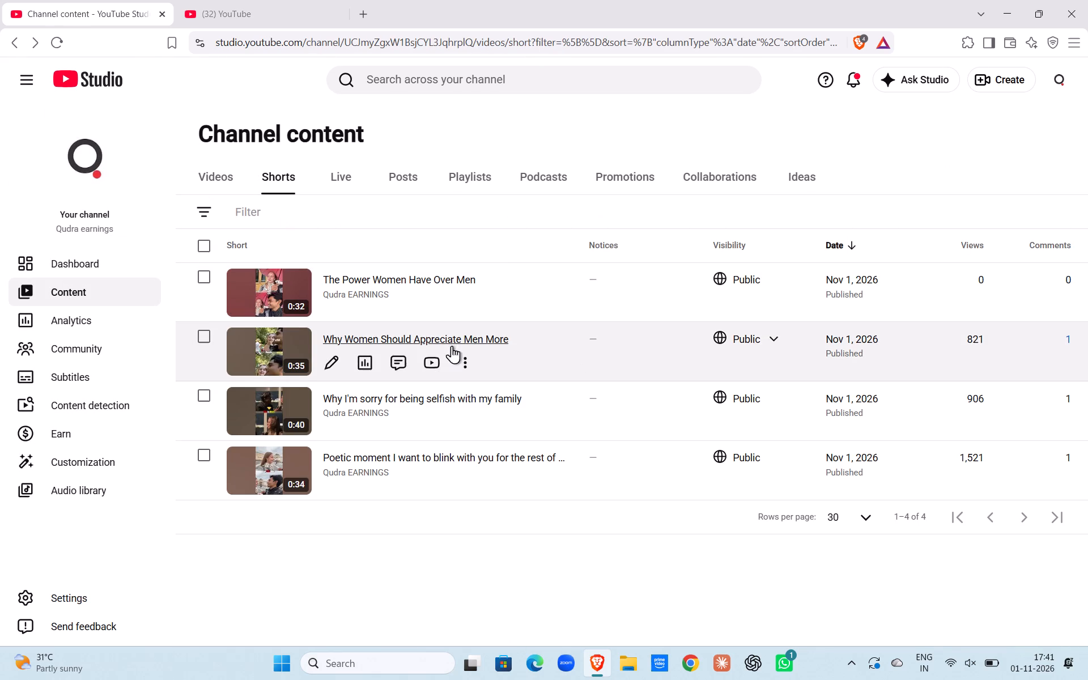
pyautogui.click(364, 481)
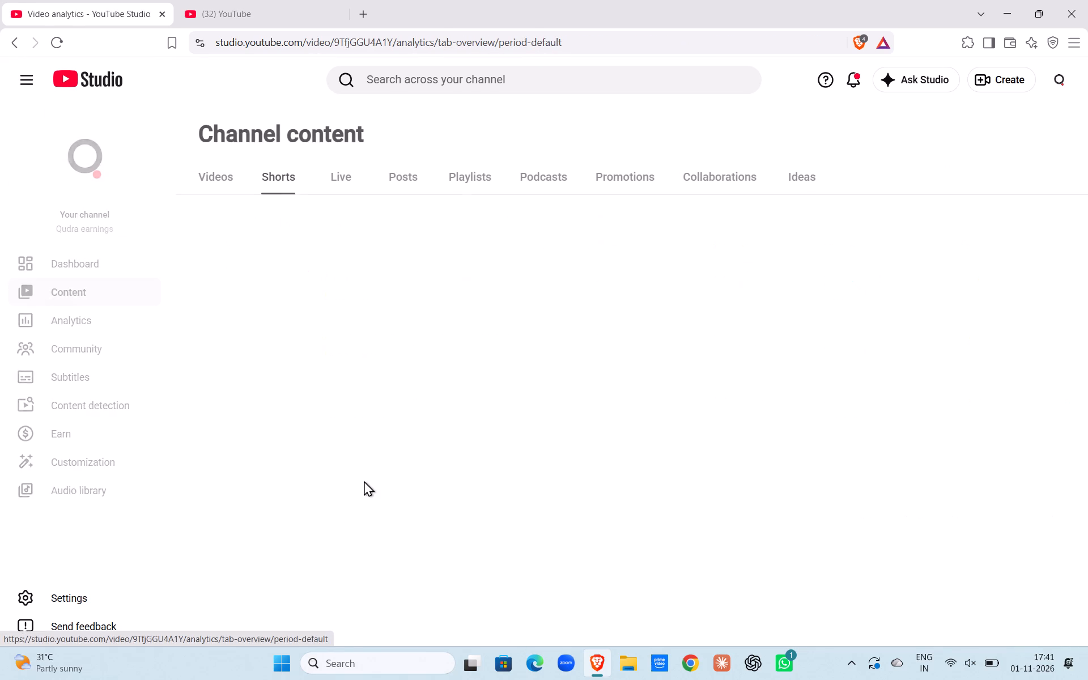
pyautogui.hscroll(9, 423, 350)
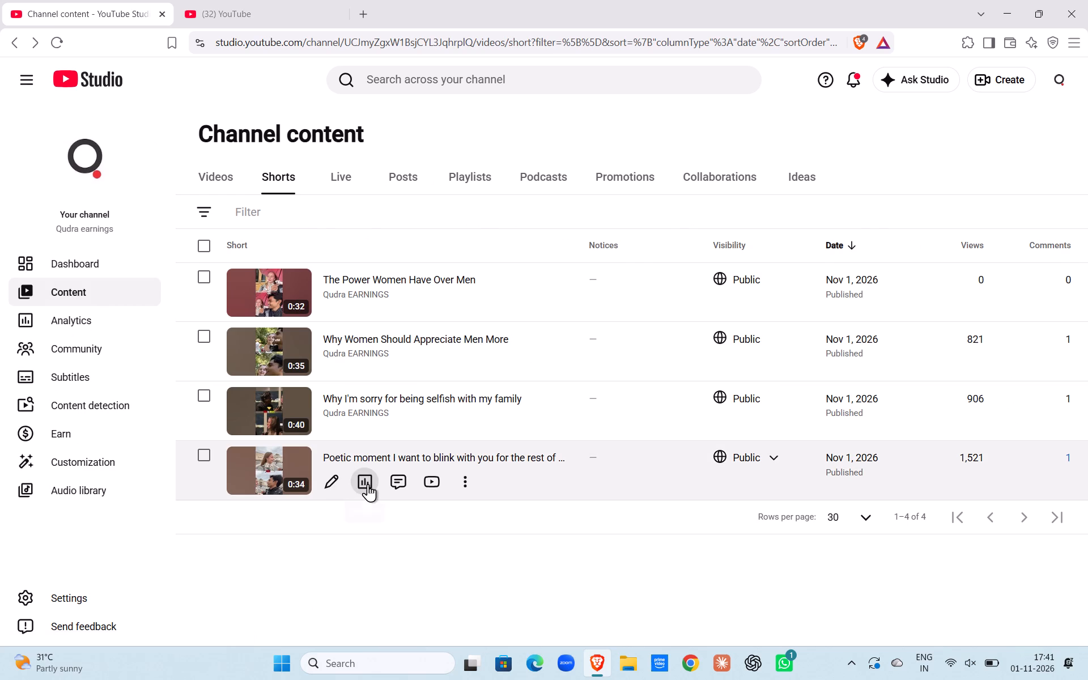
pyautogui.click(368, 484)
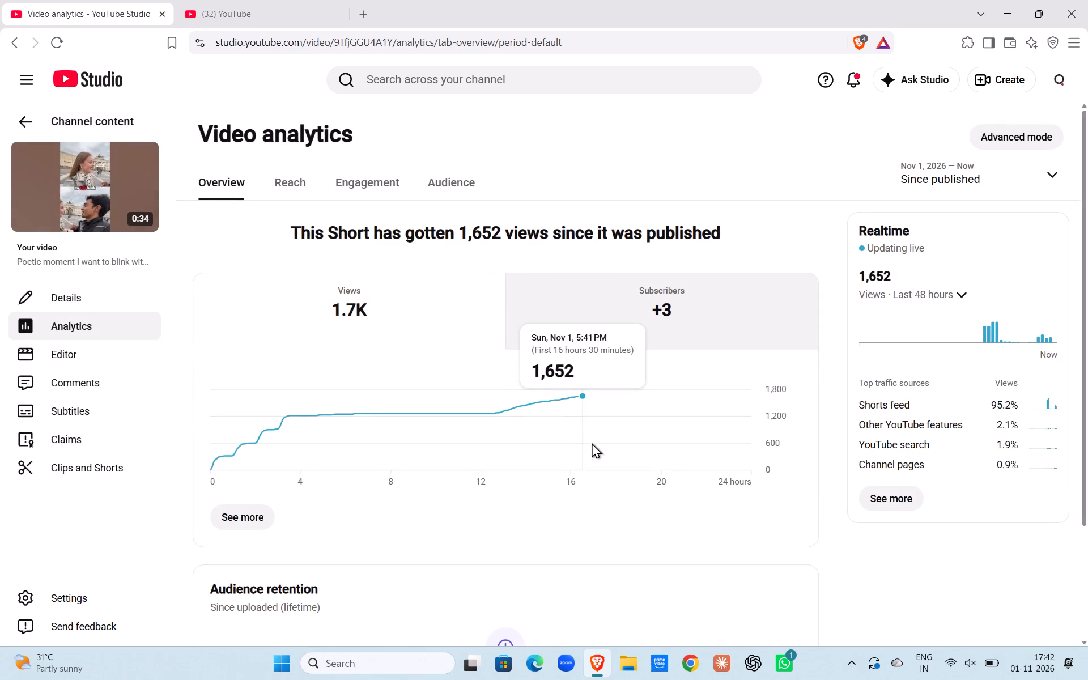
pyautogui.hotkey('ctrl', 'r')
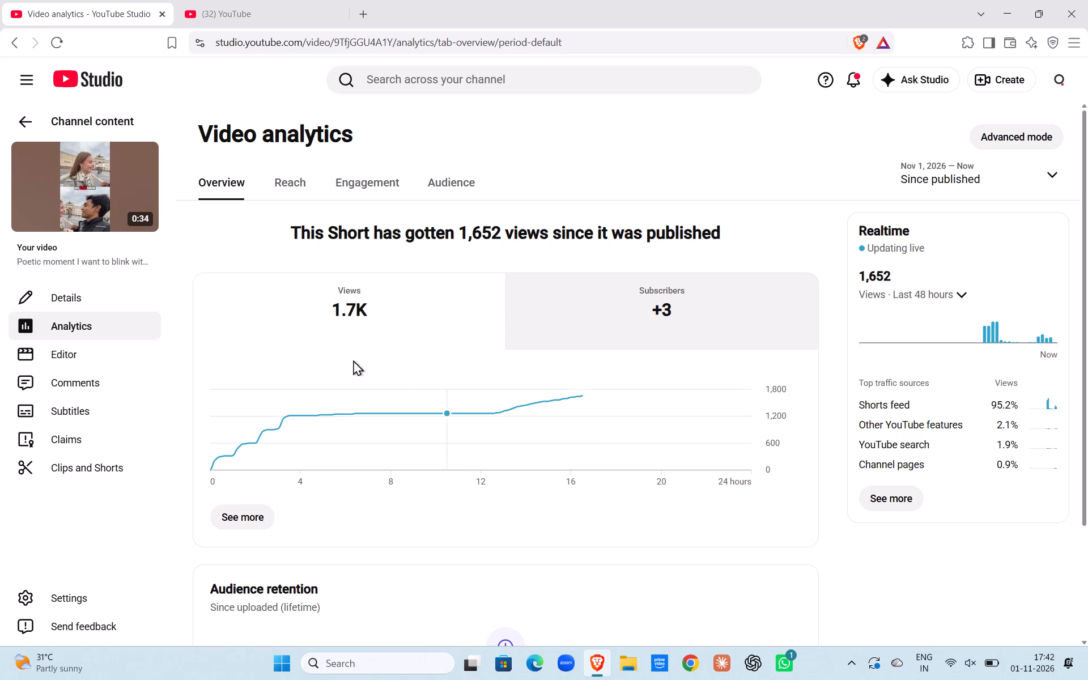
# Leave the short's analytics, open the channel analytics overview, and examine its realtime, top content and latest content sections.
pyautogui.click(8, 118)
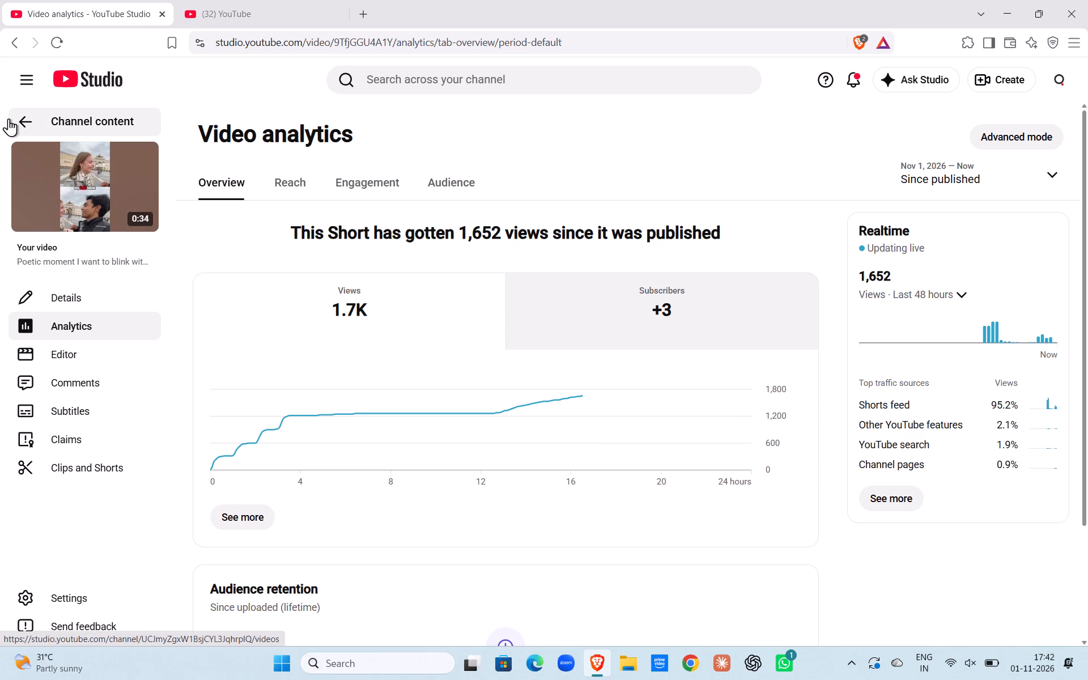
pyautogui.click(46, 326)
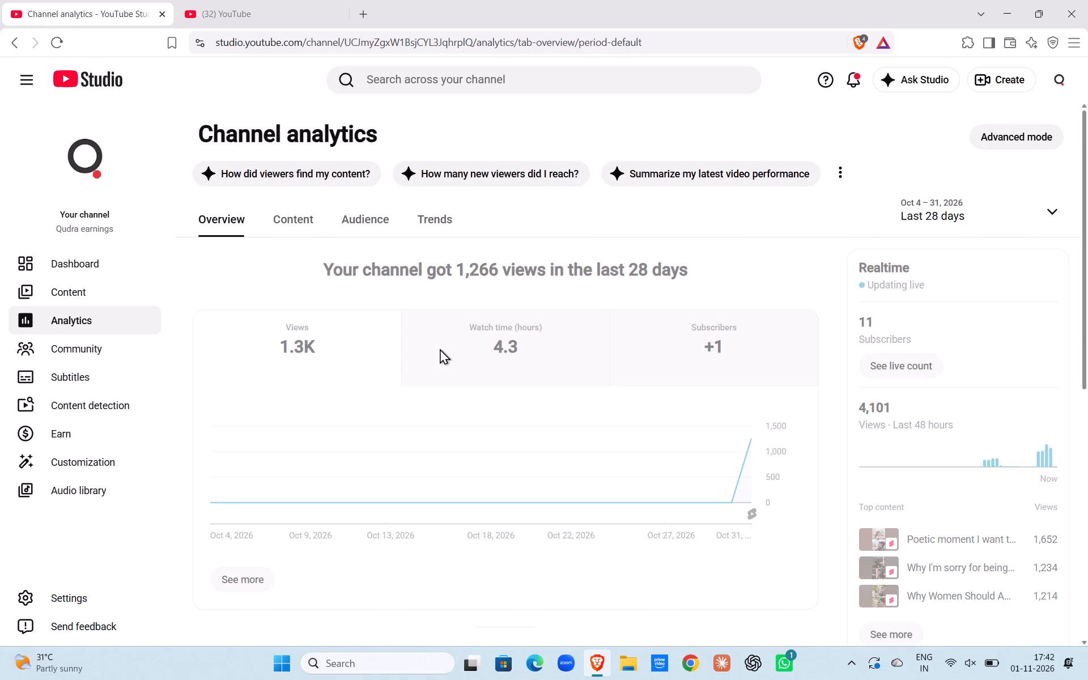
pyautogui.scroll(8, 440, 348)
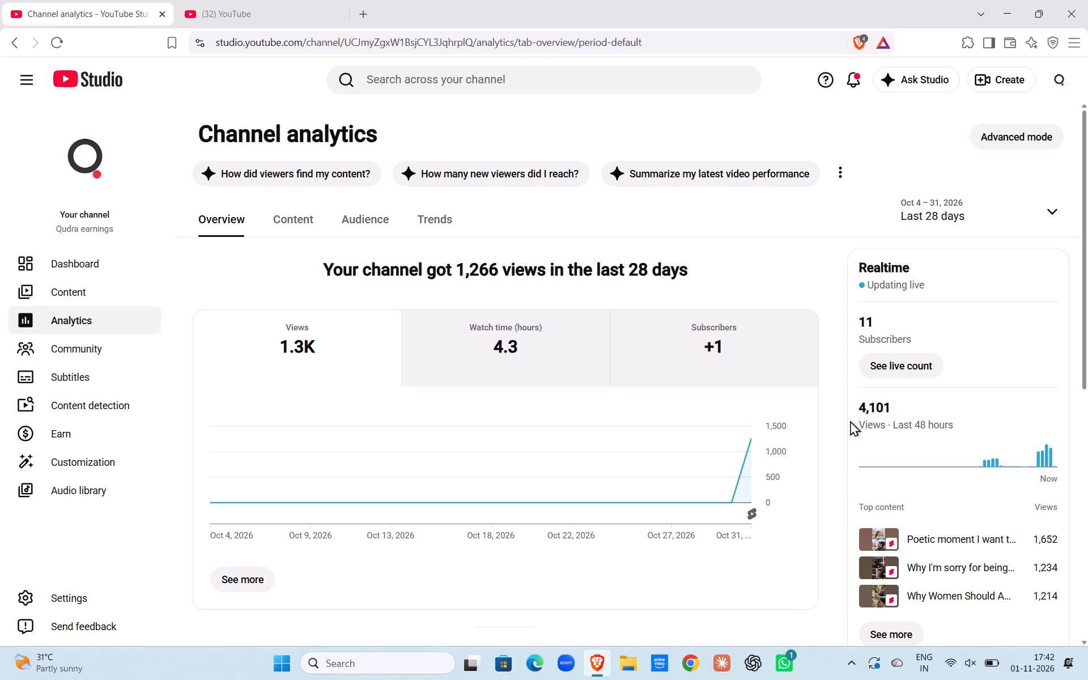
pyautogui.scroll(-1, 775, 485)
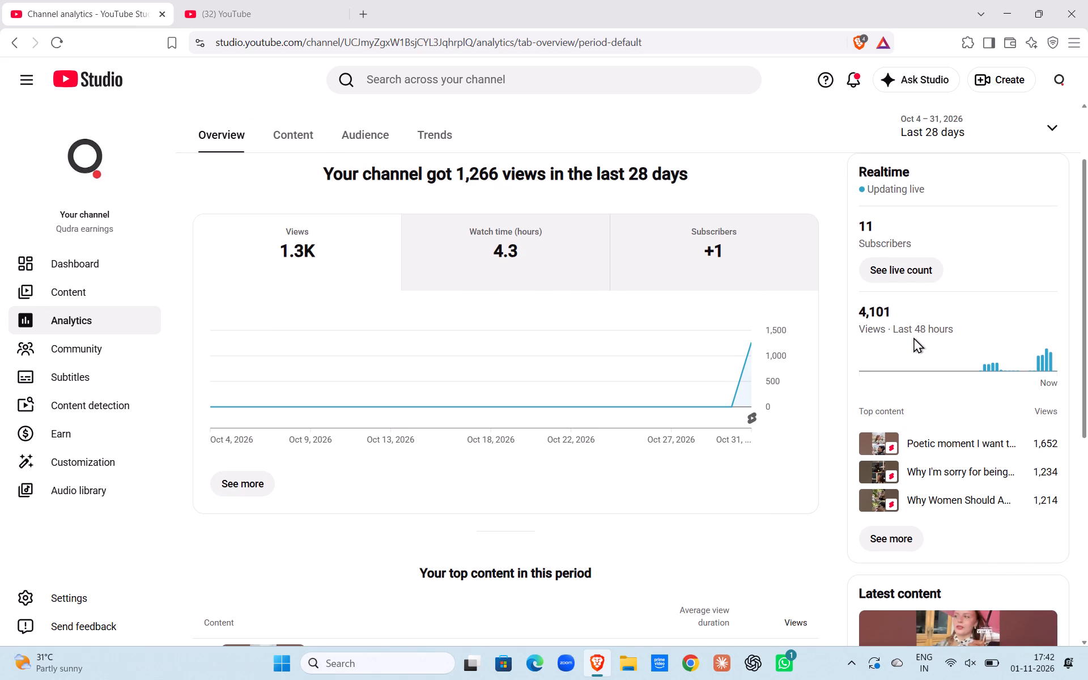
pyautogui.hscroll(1, 913, 337)
pyautogui.scroll(-3, 913, 337)
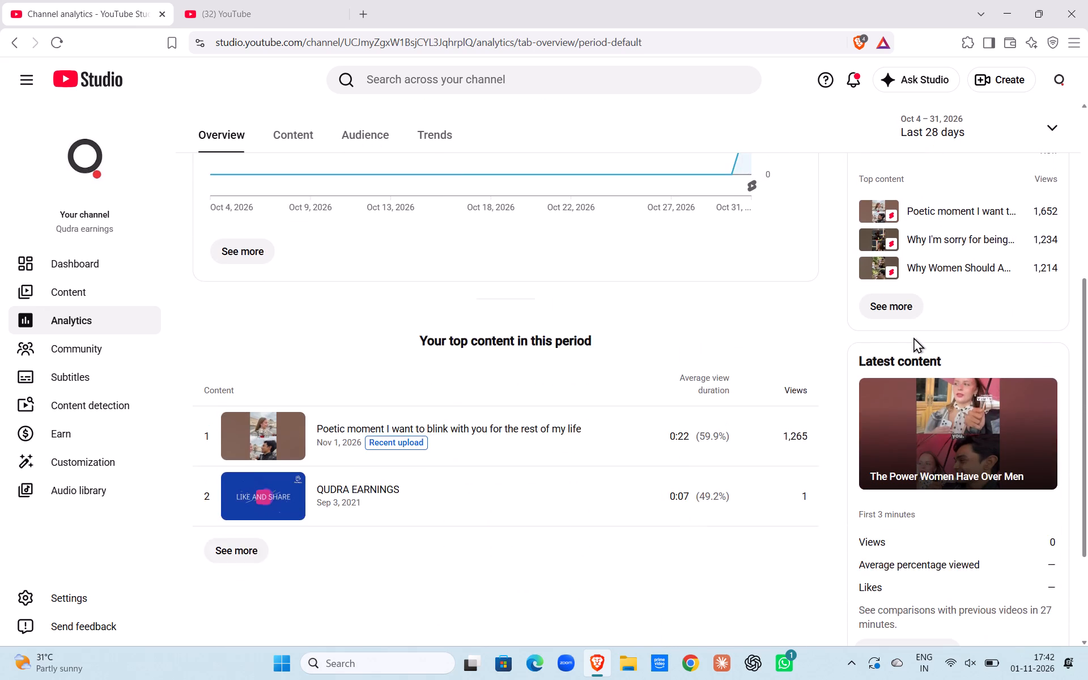
pyautogui.scroll(-4, 913, 337)
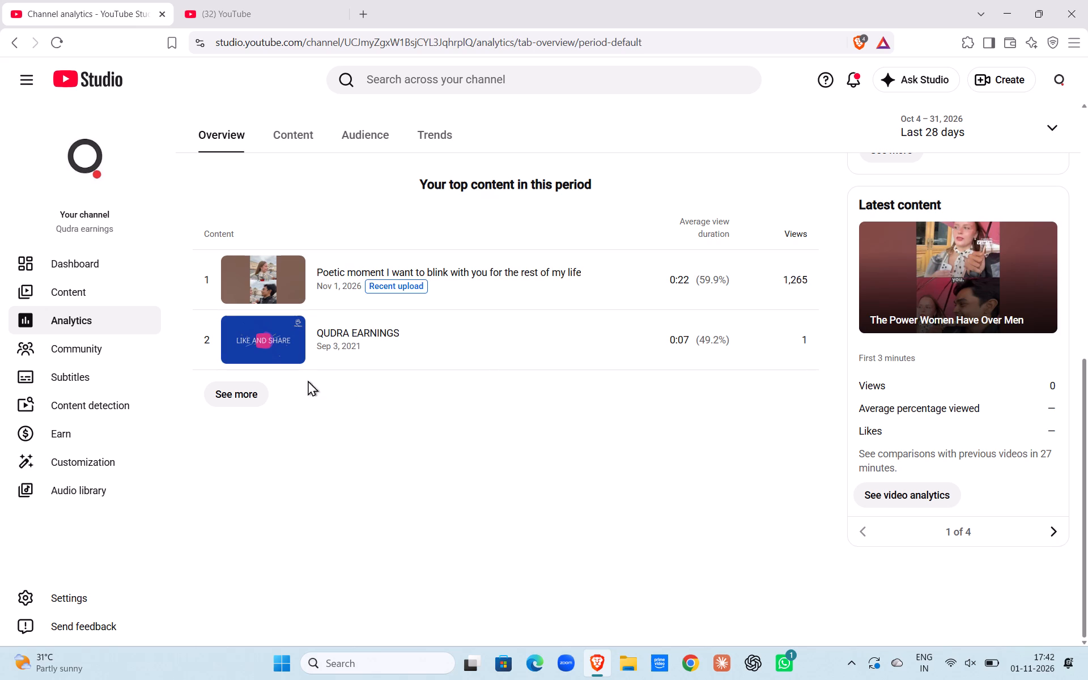
# Open the full report of the period's top content, view it for the last 90 days, and return to the channel overview.
pyautogui.click(234, 394)
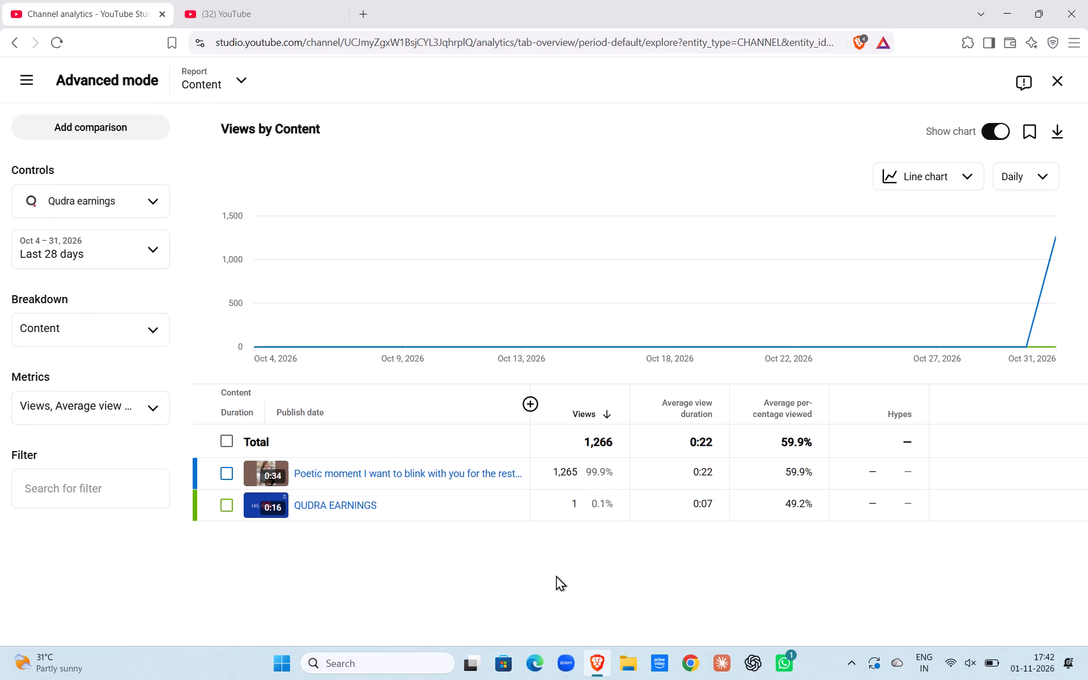
pyautogui.scroll(-1, 556, 575)
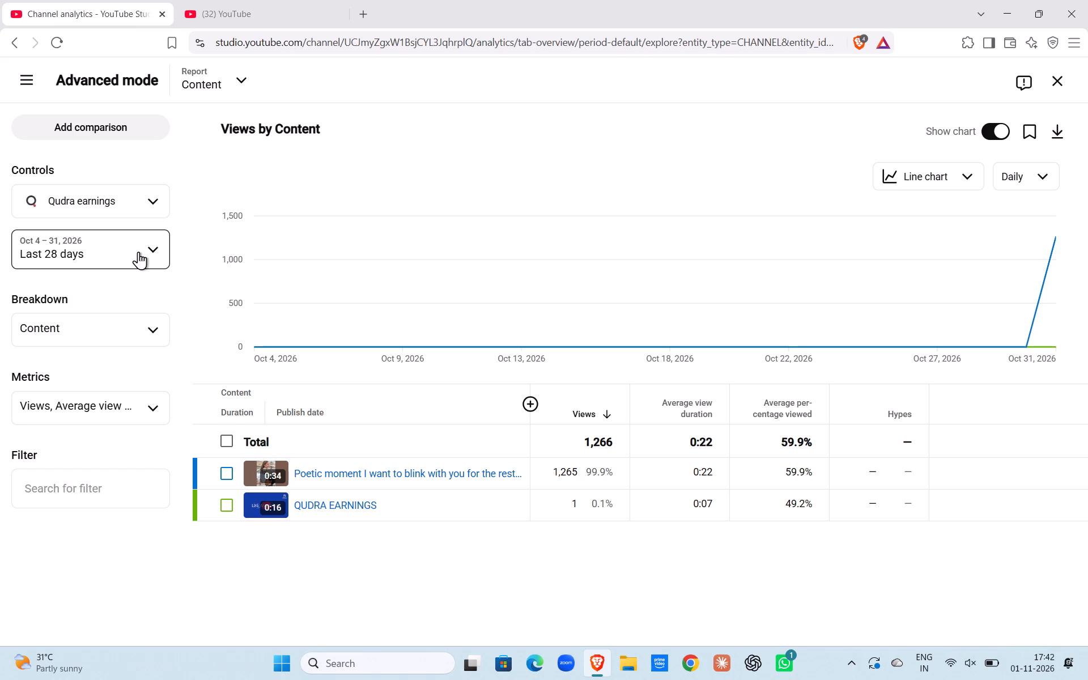
pyautogui.click(138, 252)
pyautogui.click(108, 326)
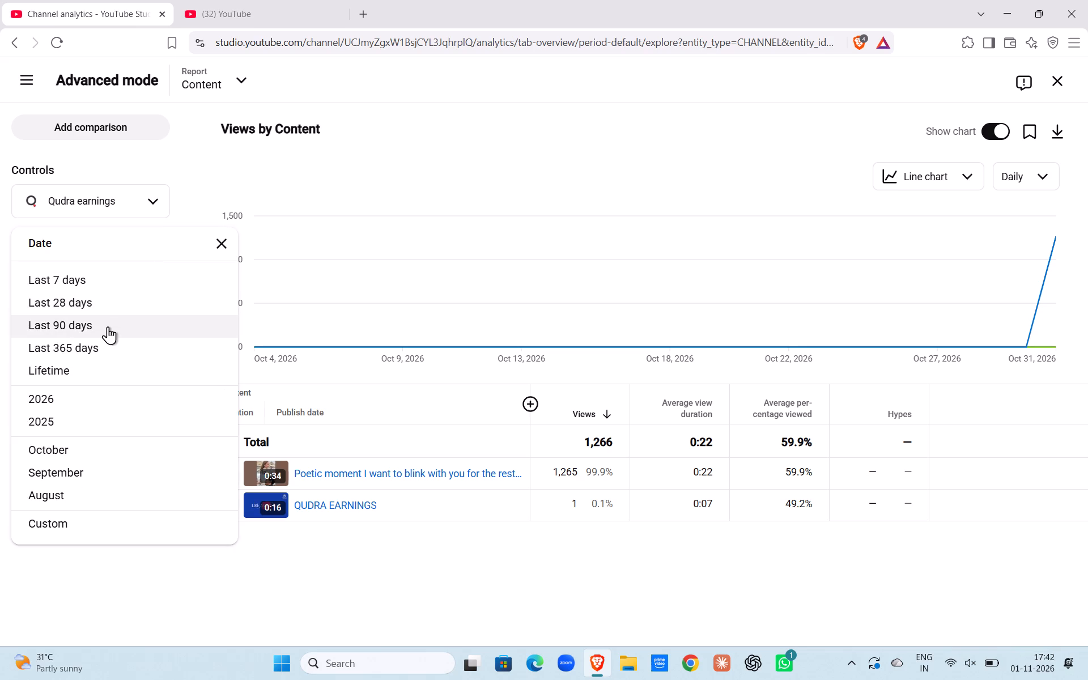
pyautogui.scroll(-3, 529, 428)
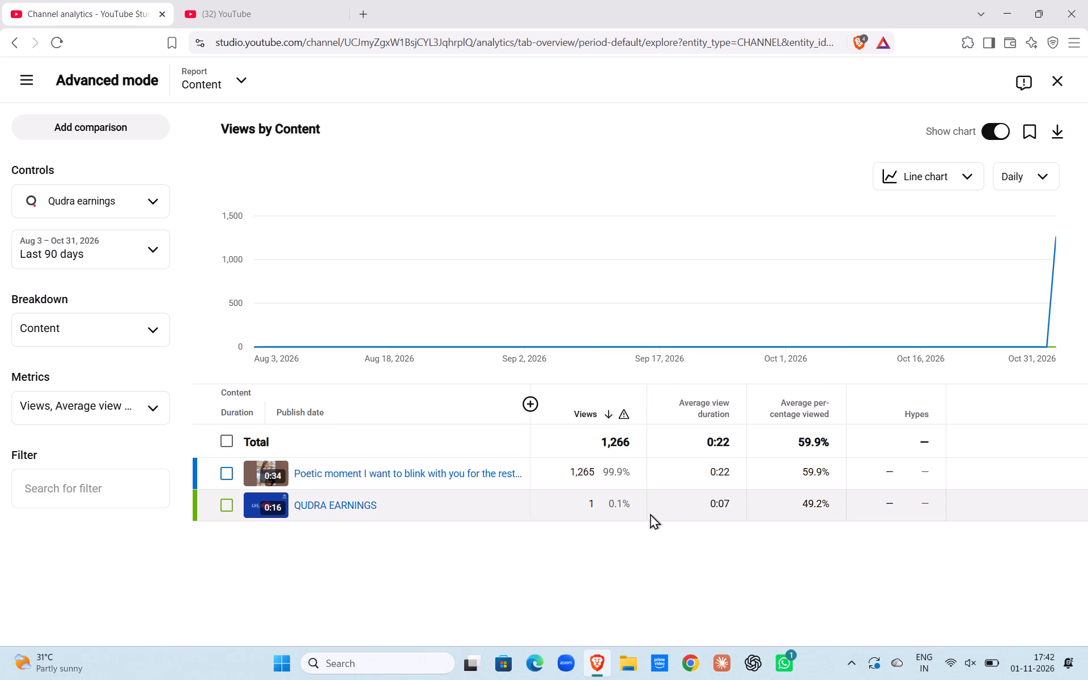
pyautogui.hscroll(6, 815, 487)
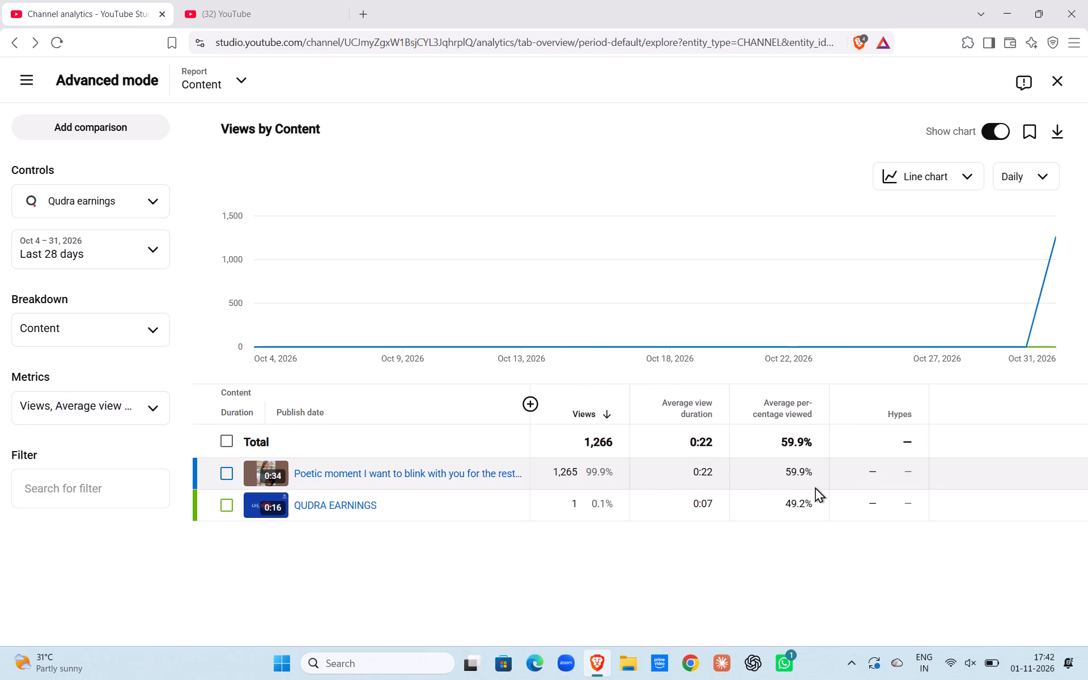
pyautogui.hscroll(6, 815, 487)
pyautogui.click(13, 41)
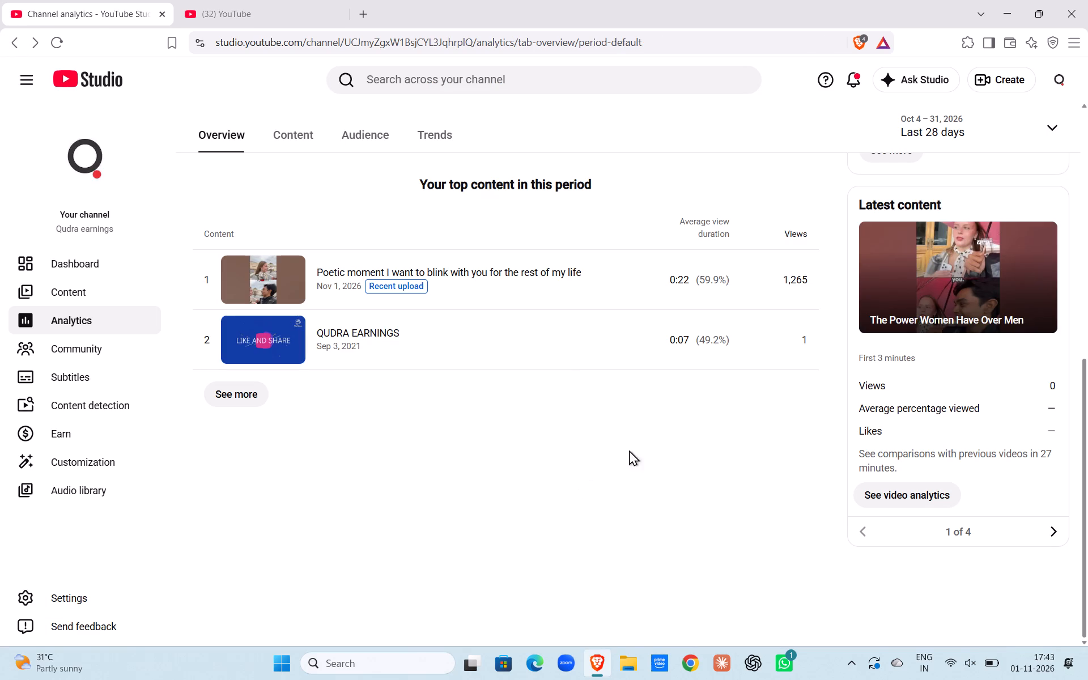
# Refresh the channel analytics overview and examine its views, realtime, top content and latest content figures again.
pyautogui.scroll(17, 704, 480)
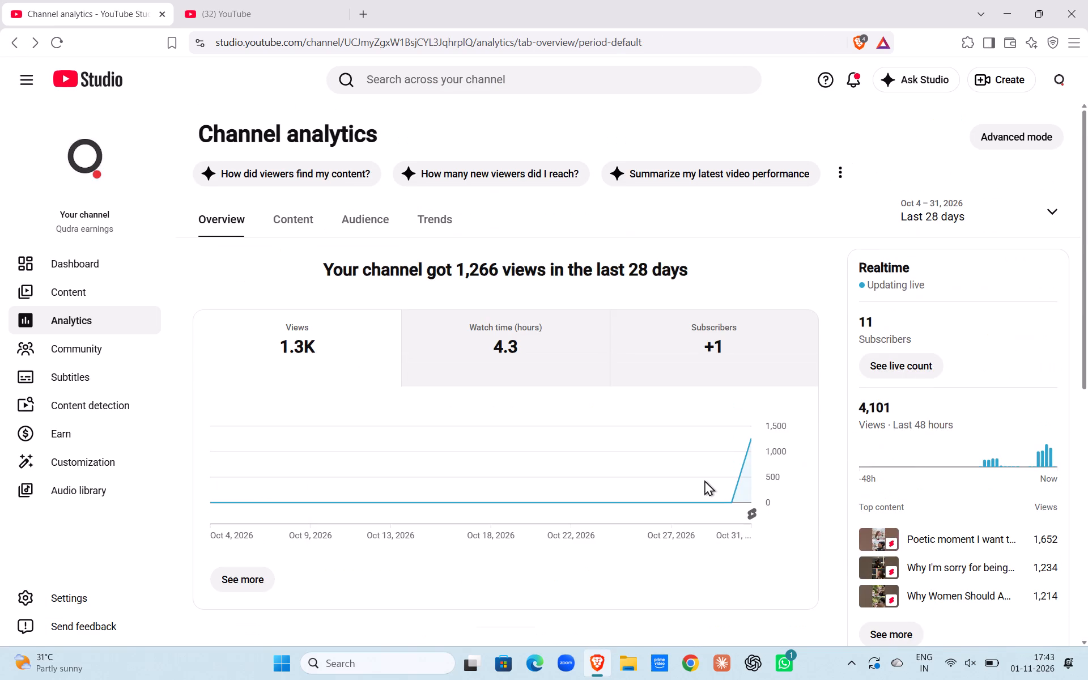
pyautogui.hotkey('ctrl', 'r')
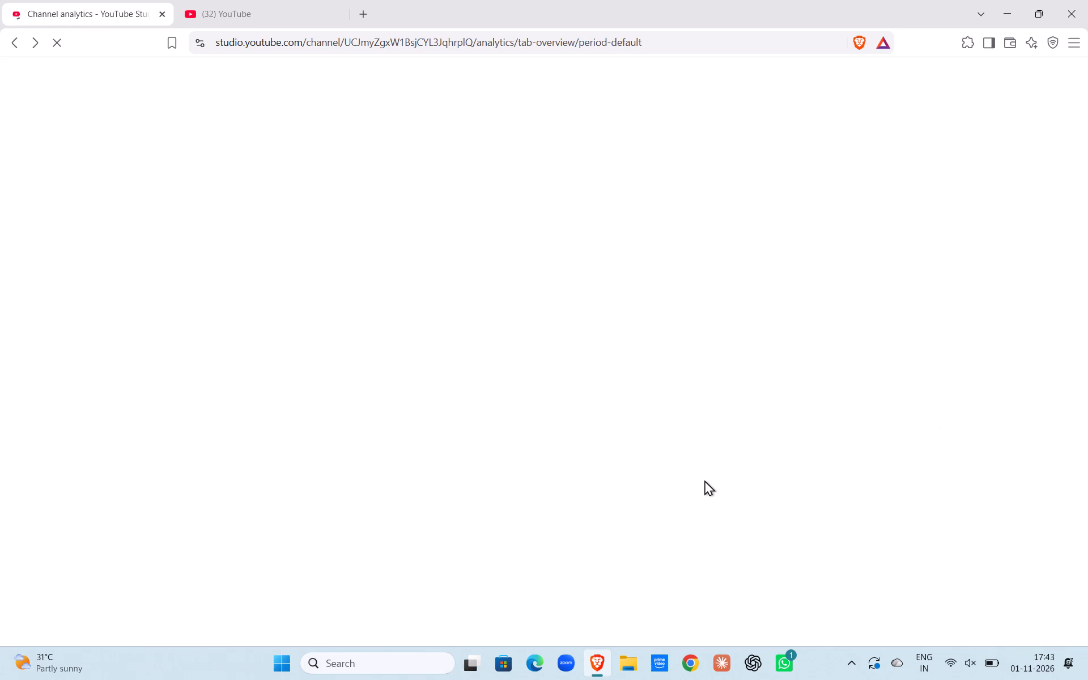
pyautogui.scroll(-2, 704, 480)
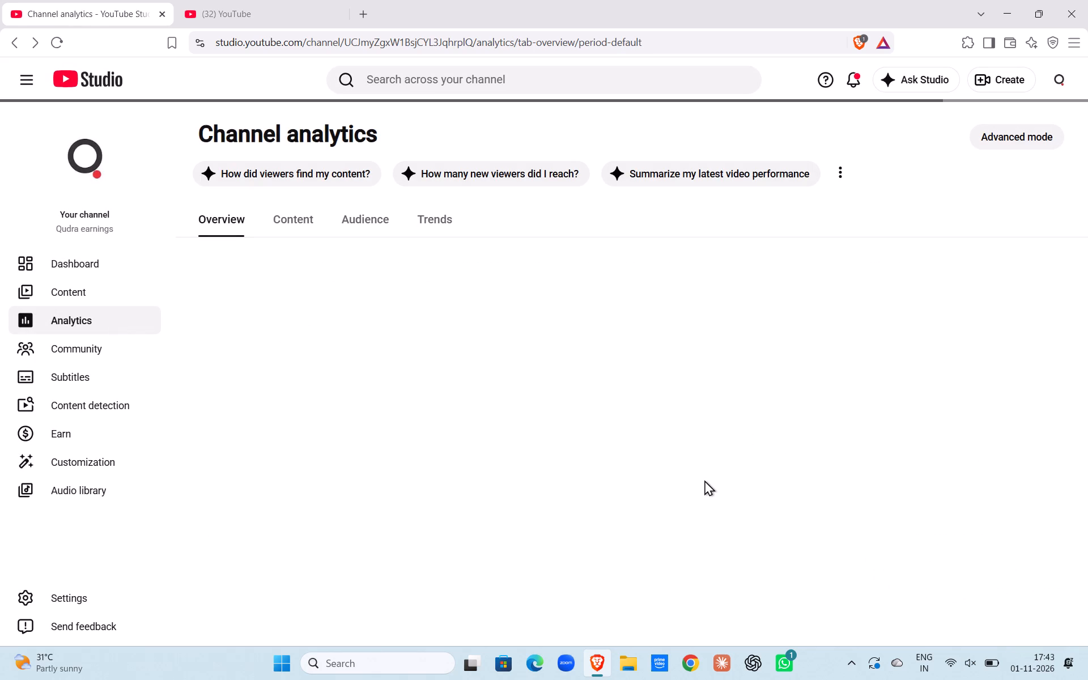
pyautogui.scroll(-8, 704, 480)
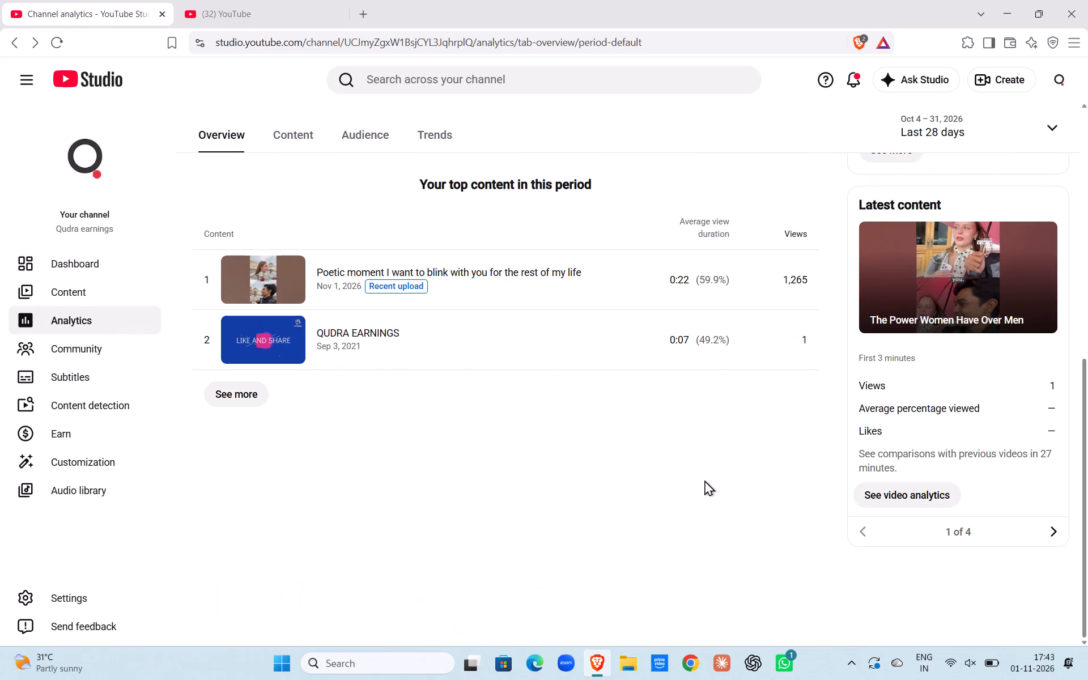
pyautogui.scroll(-5, 704, 480)
pyautogui.scroll(1, 704, 480)
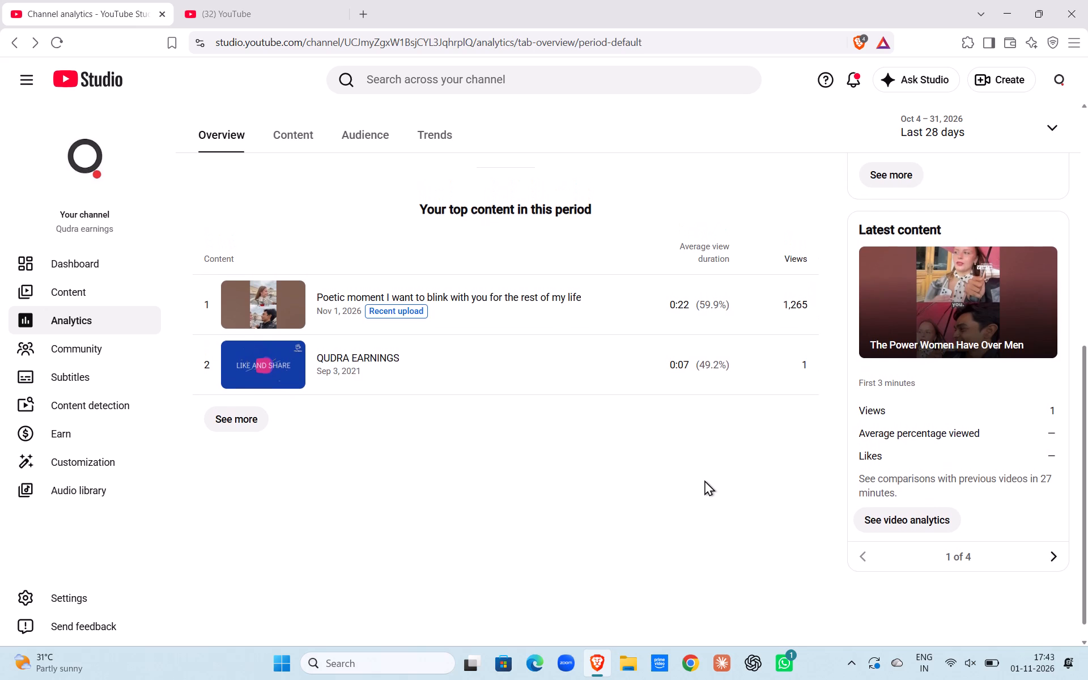
pyautogui.scroll(9, 704, 480)
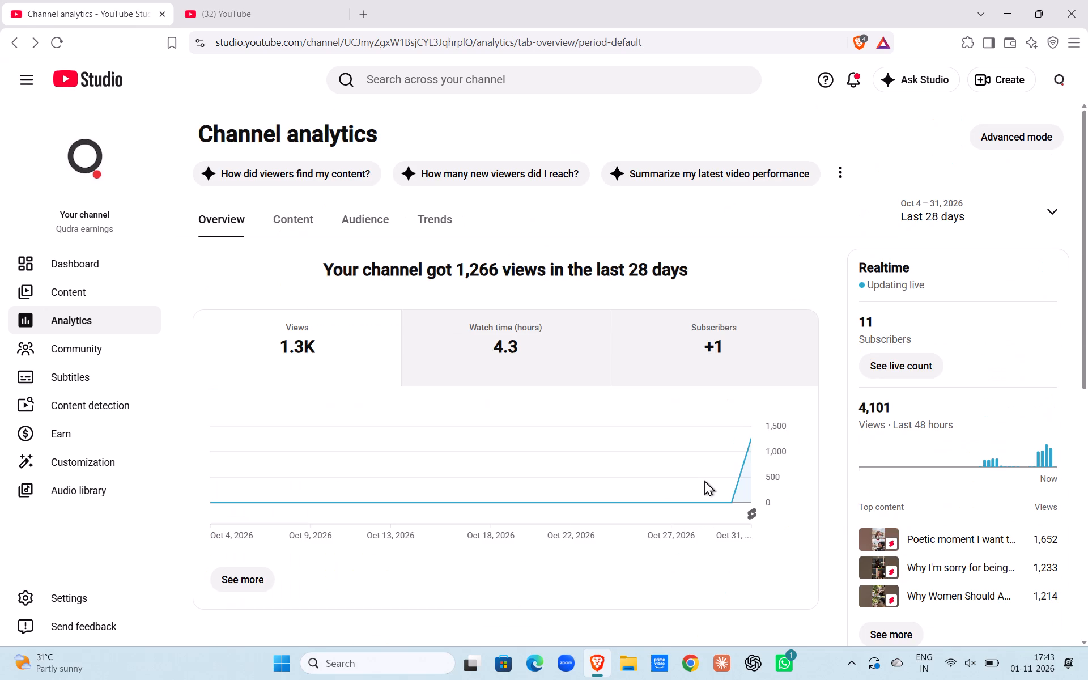
pyautogui.scroll(9, 704, 480)
# Examine the channel's Shorts content analytics, including how viewers find and engage with Shorts, and the engaged views and views charts.
pyautogui.click(292, 216)
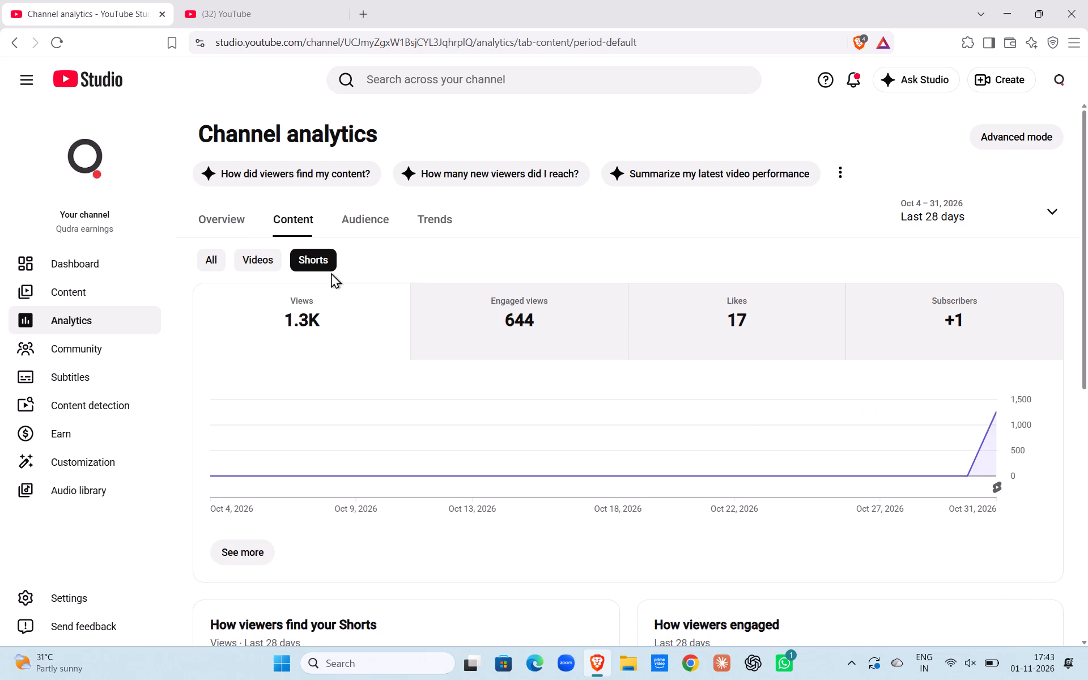
pyautogui.scroll(-5, 498, 380)
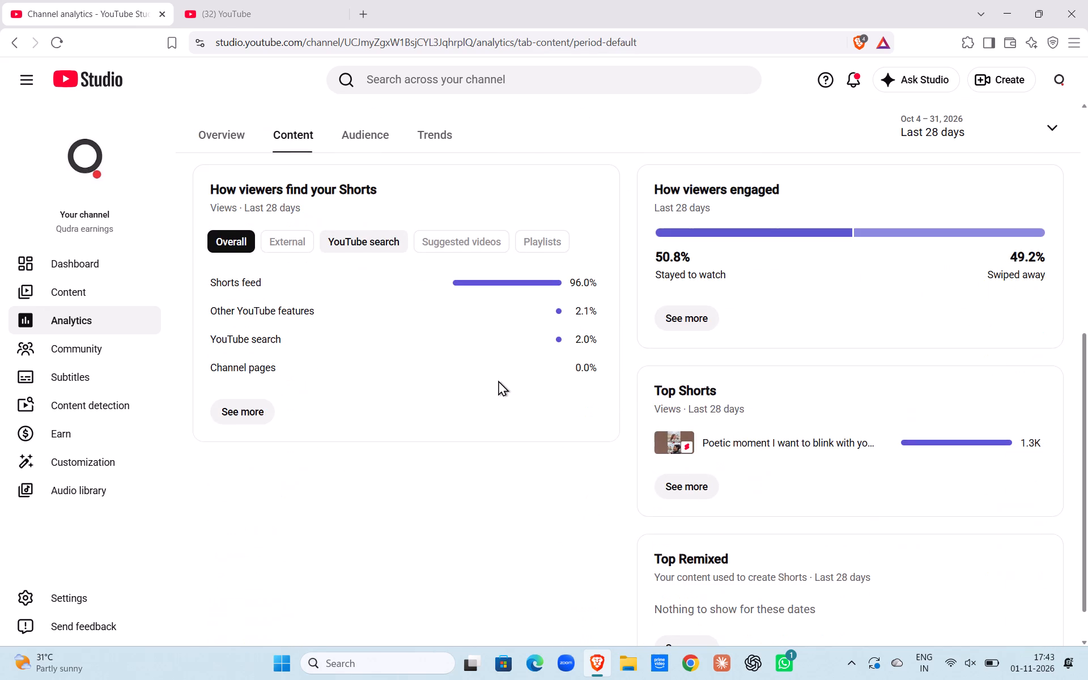
pyautogui.scroll(-3, 498, 380)
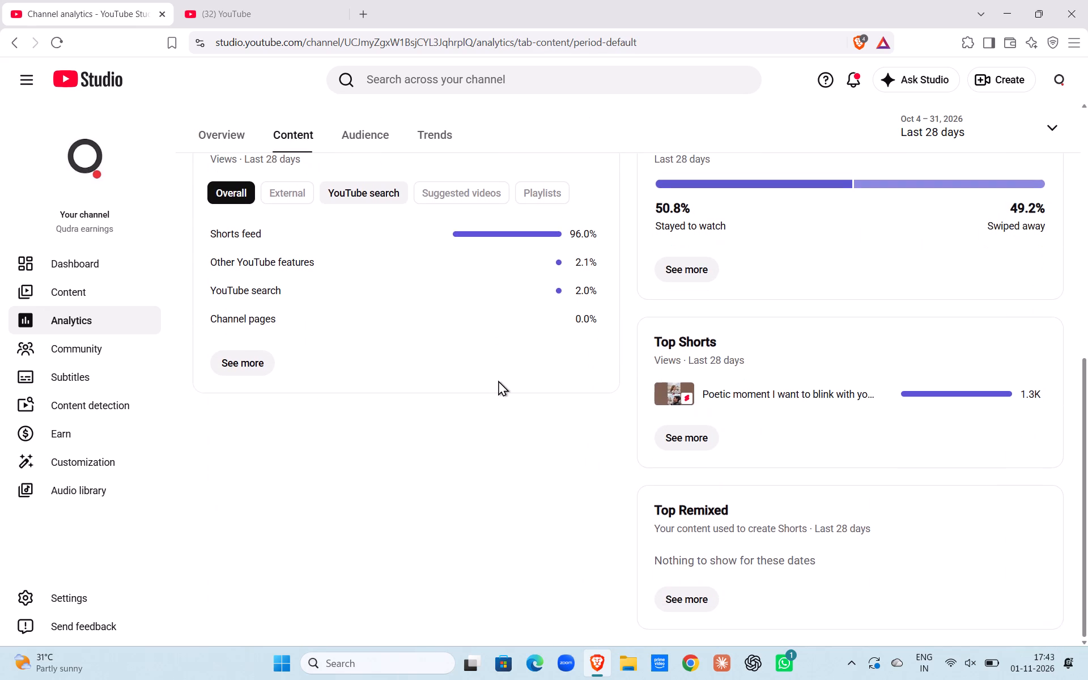
pyautogui.scroll(9, 498, 380)
pyautogui.click(534, 297)
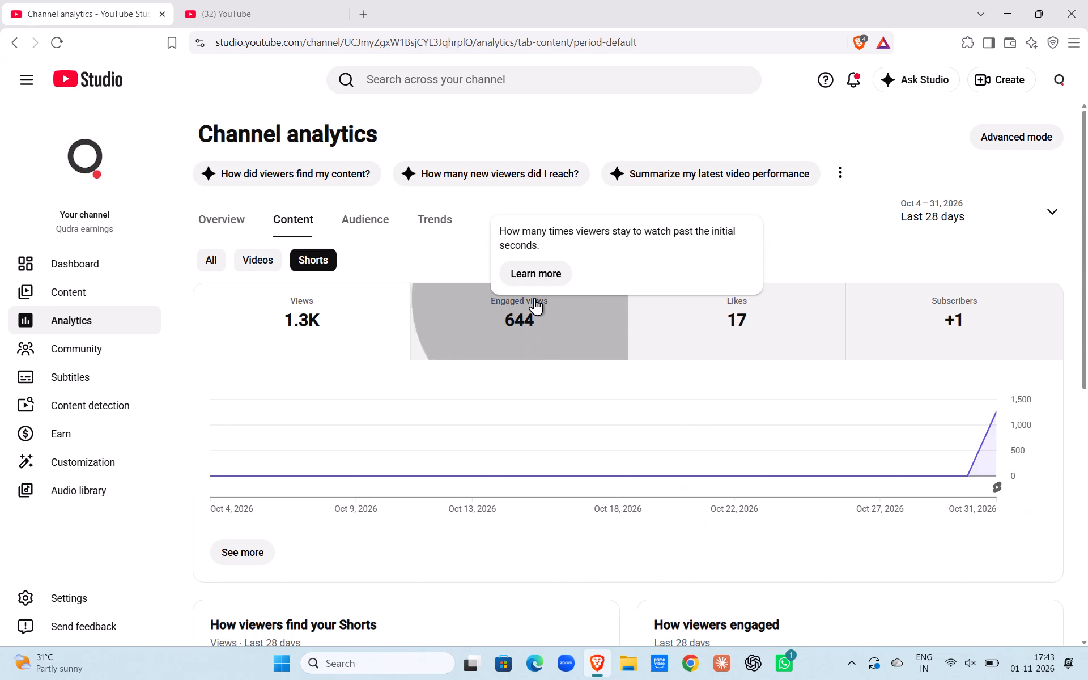
pyautogui.click(361, 316)
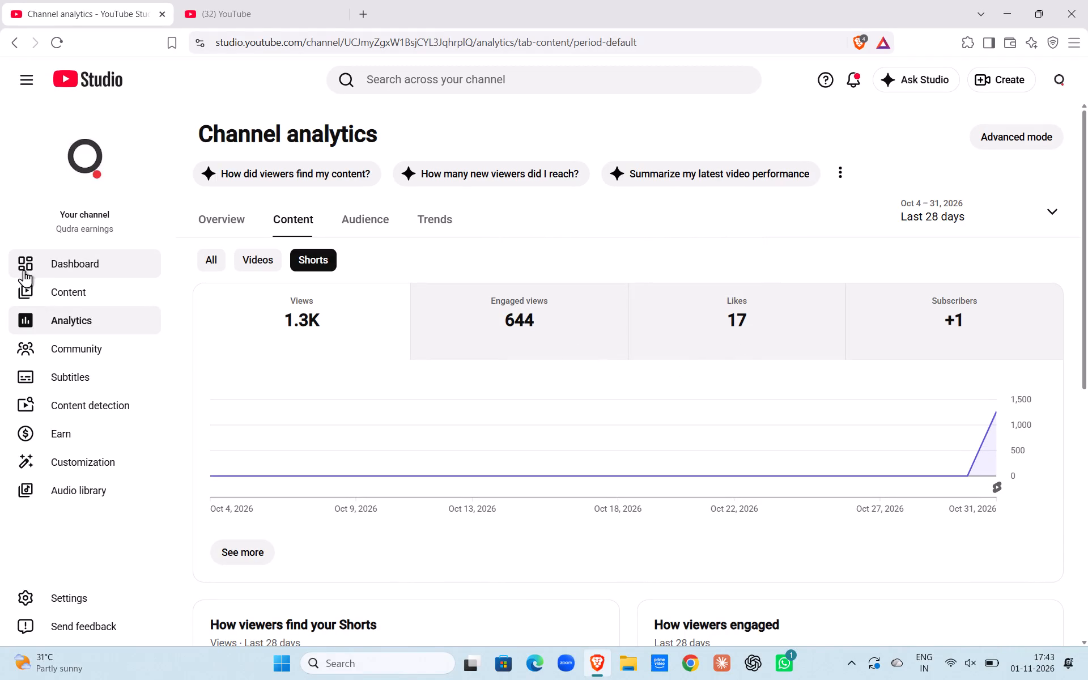
# Open the channel dashboard and review the latest Short performance, channel analytics summary and recent subscribers.
pyautogui.click(45, 269)
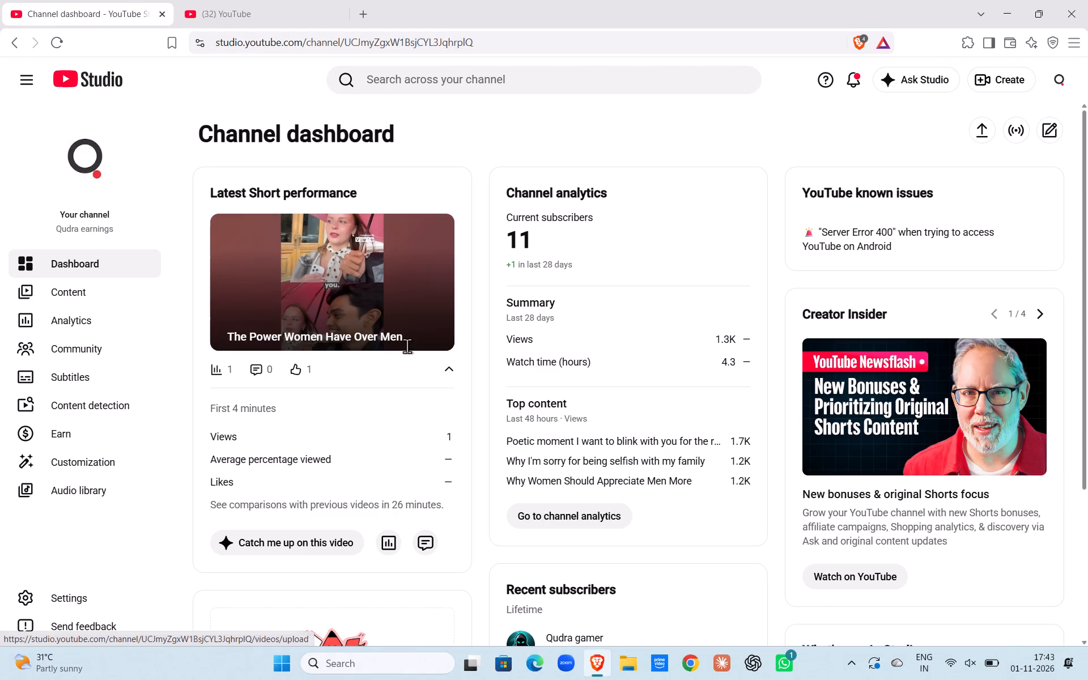
pyautogui.scroll(20, 505, 367)
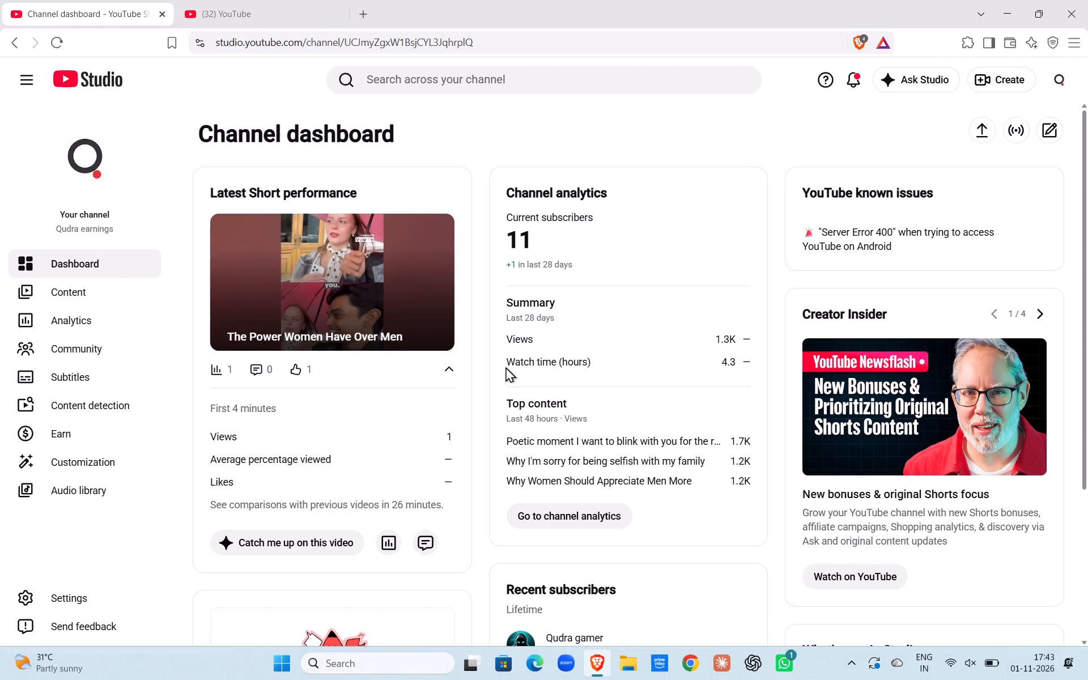
pyautogui.scroll(-4, 505, 367)
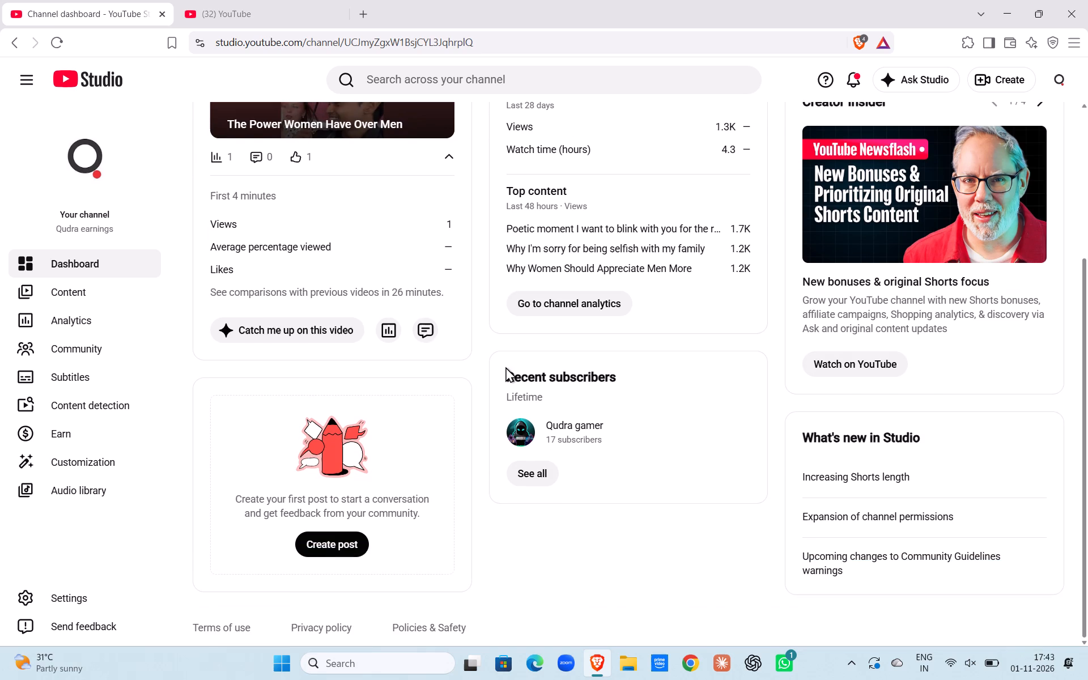
# Look over the channel dashboard cards again and reload the dashboard for up-to-date figures.
pyautogui.scroll(-6, 505, 367)
pyautogui.scroll(15, 505, 367)
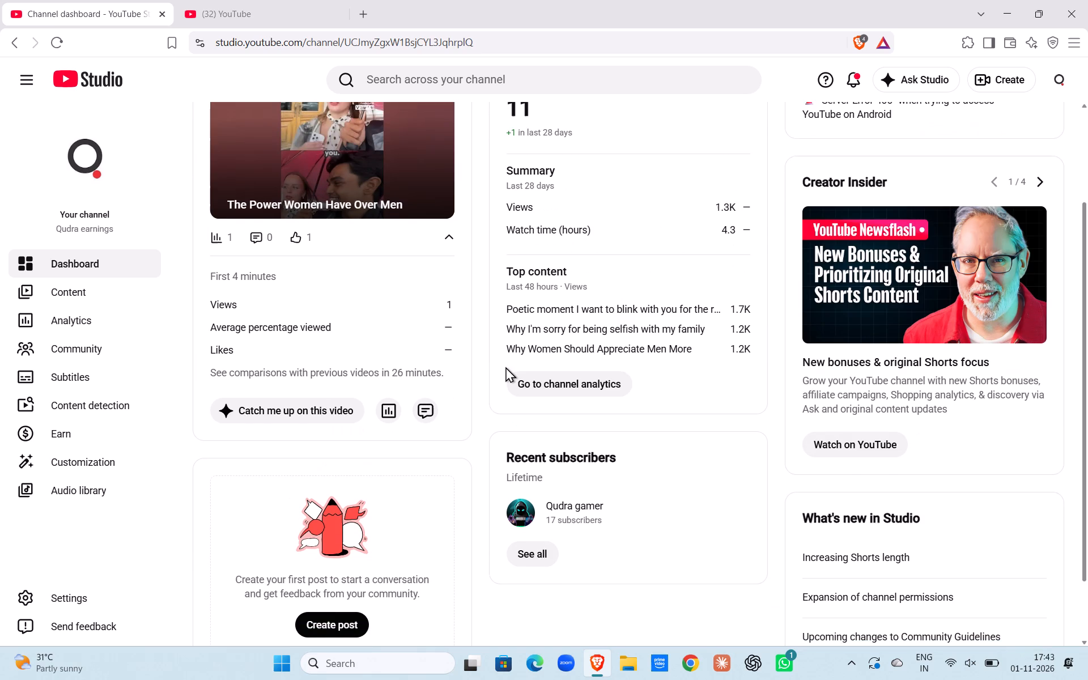
pyautogui.hotkey('ctrl', 'r')
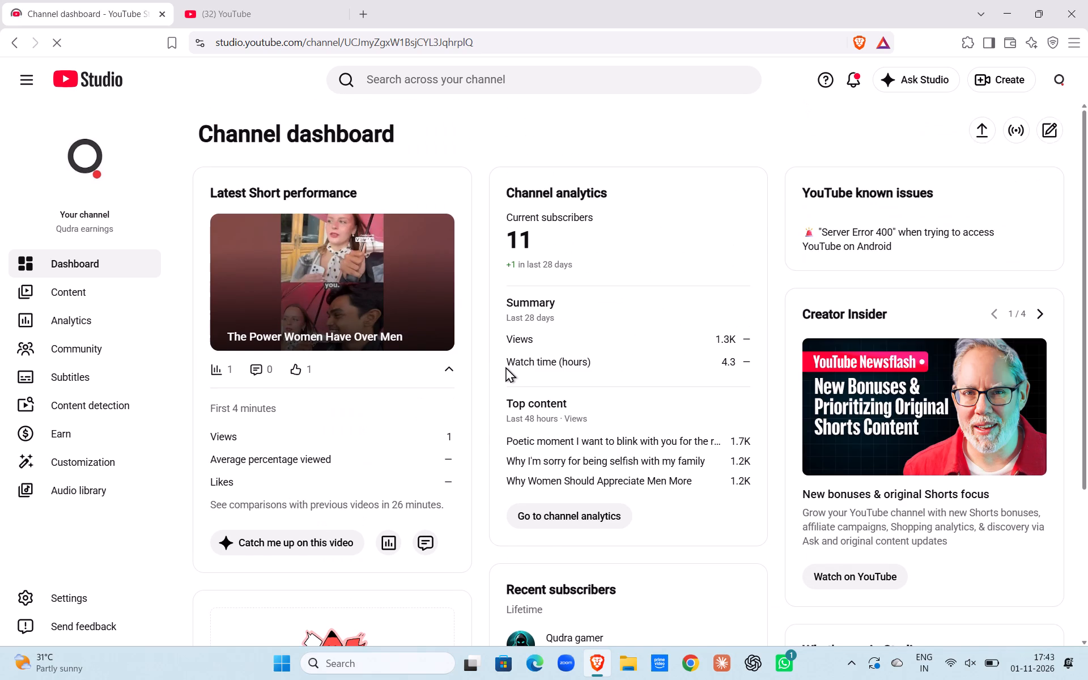
# Open the channel content, check the list of published Shorts, and return to the list of videos.
pyautogui.click(86, 287)
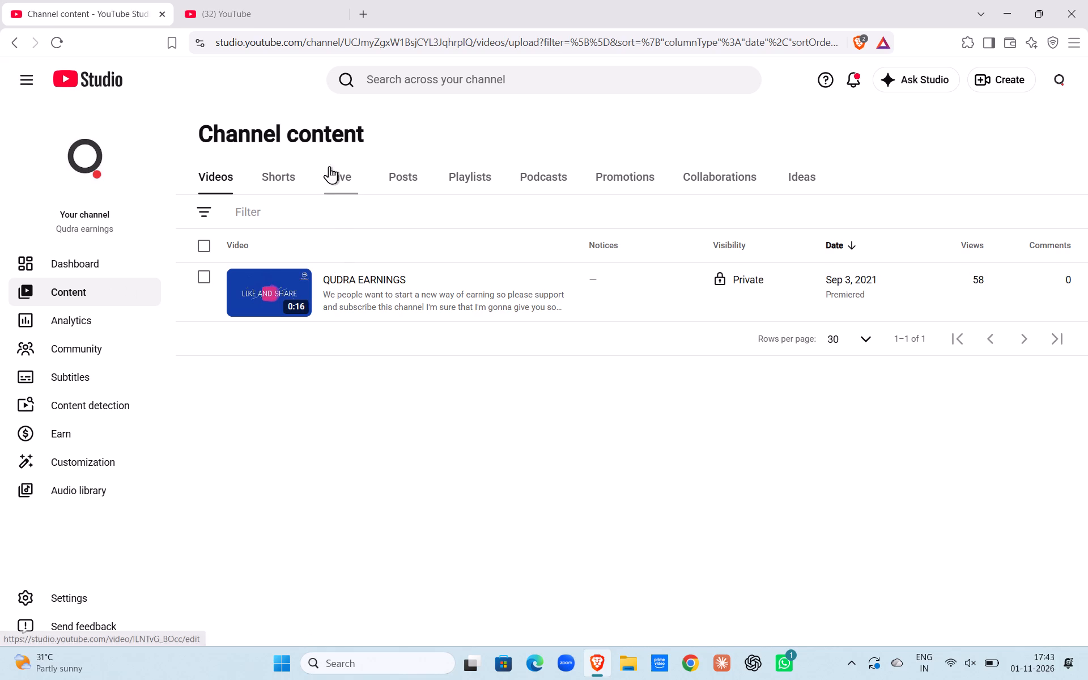
pyautogui.click(290, 174)
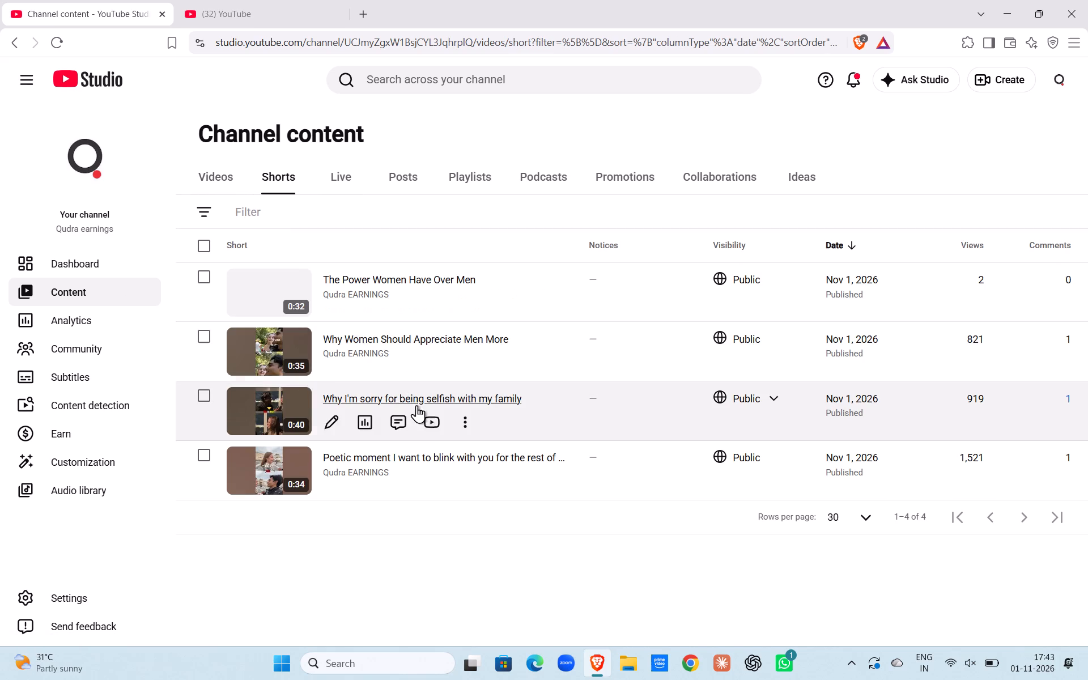
pyautogui.click(219, 172)
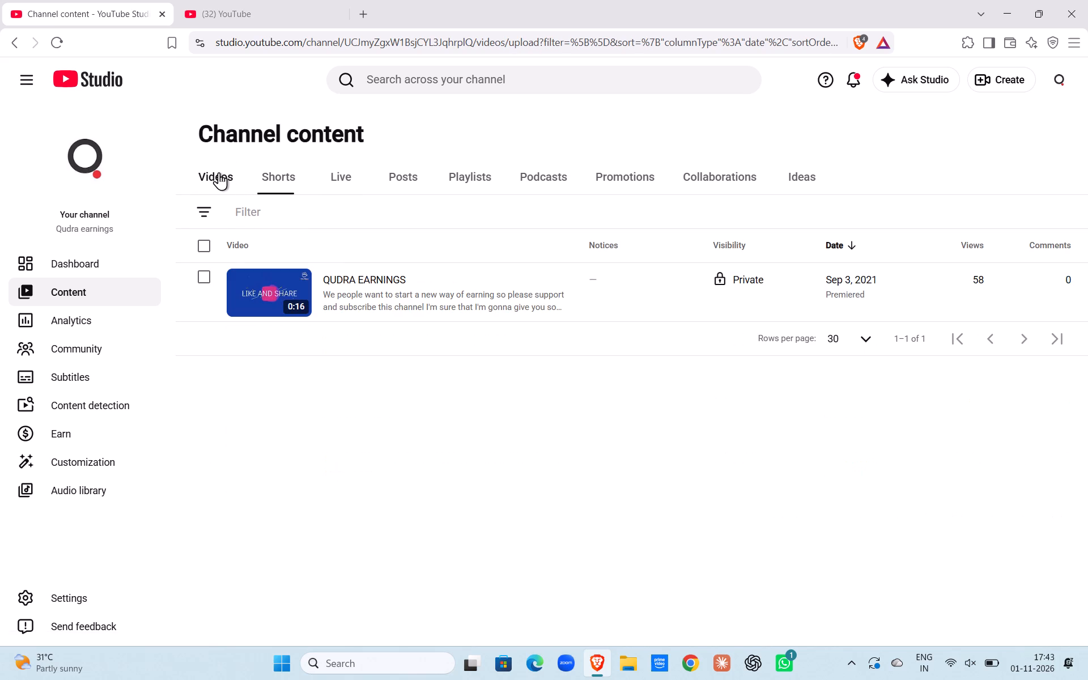
# Open the details of the QUDRA EARNINGS video and play its preview.
pyautogui.click(267, 272)
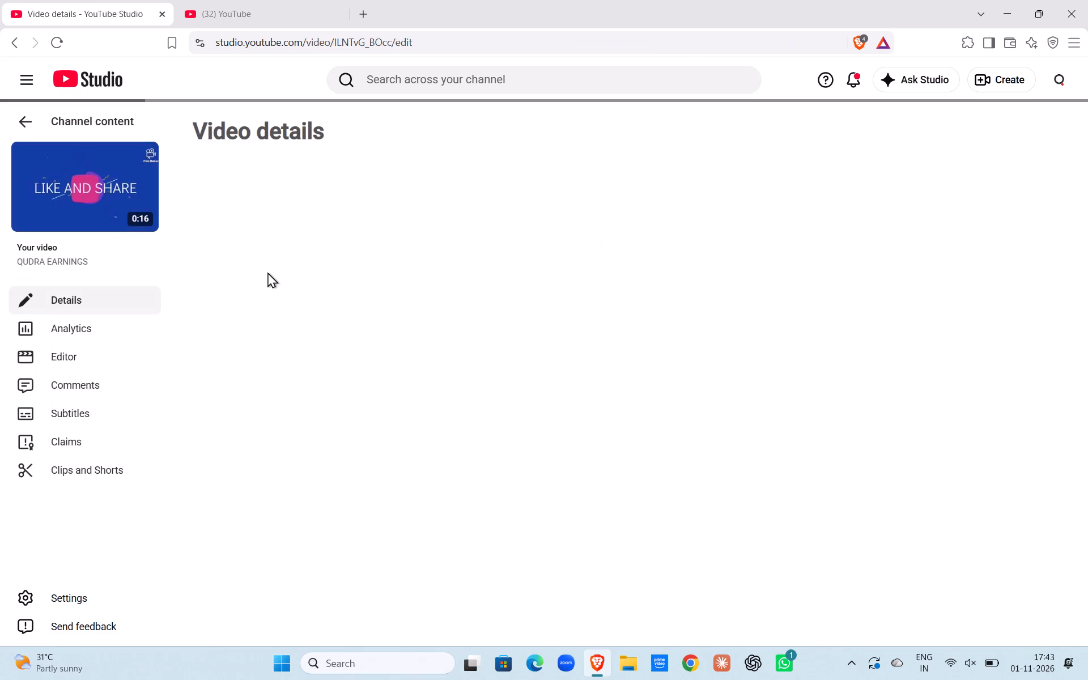
pyautogui.click(794, 260)
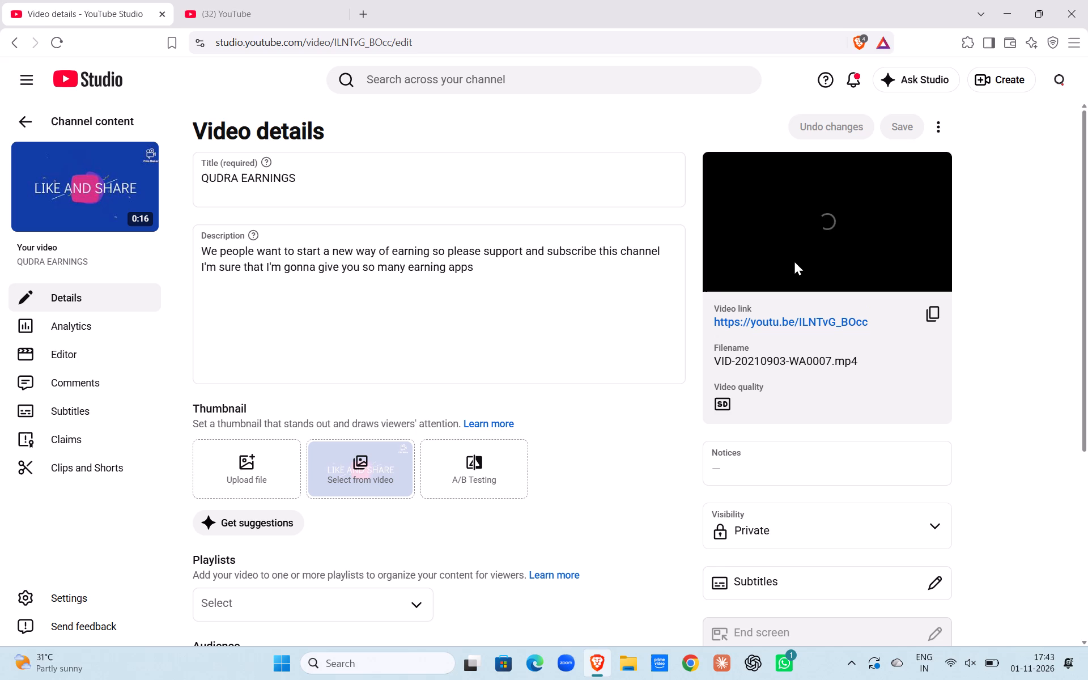
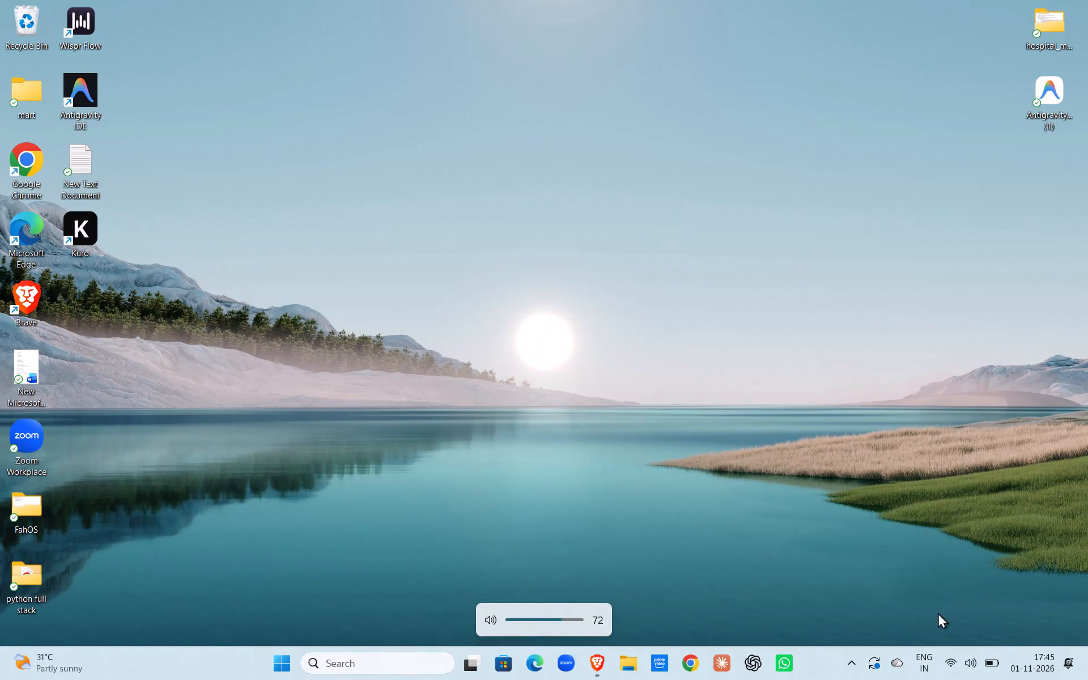
# Refresh the Windows desktop.
pyautogui.rightClick(785, 456)
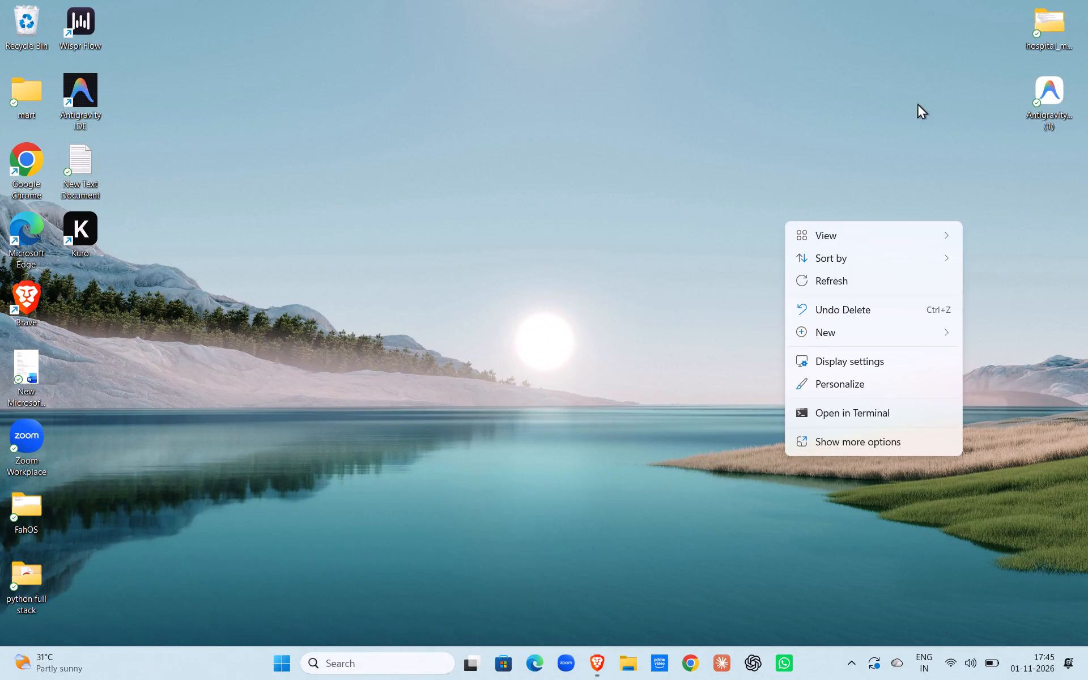
pyautogui.click(856, 270)
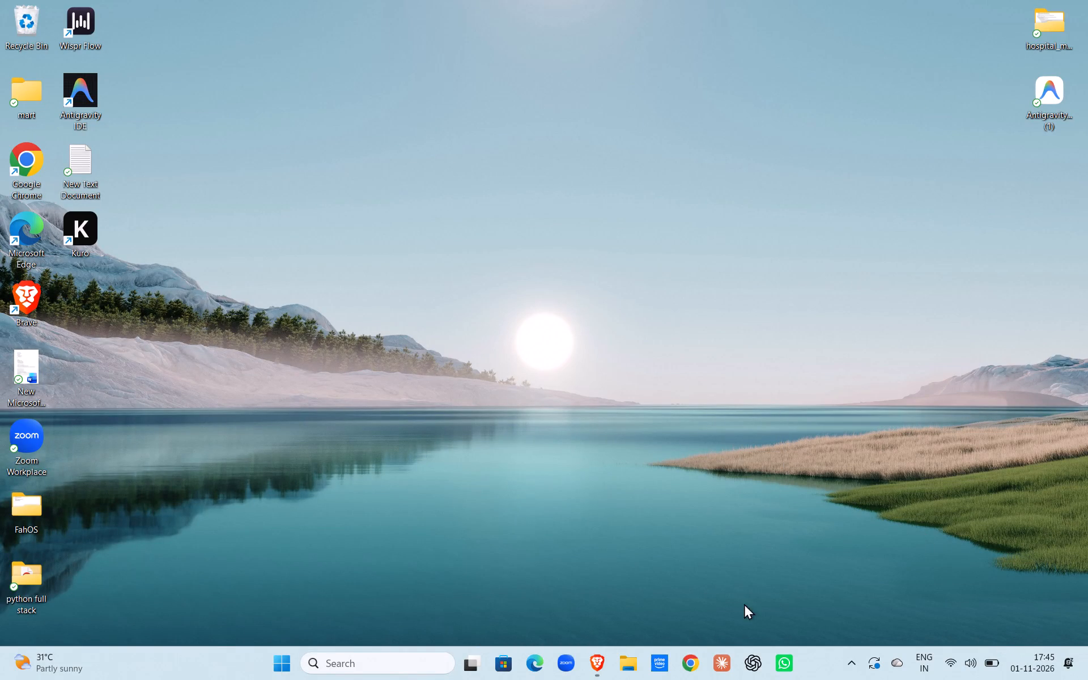